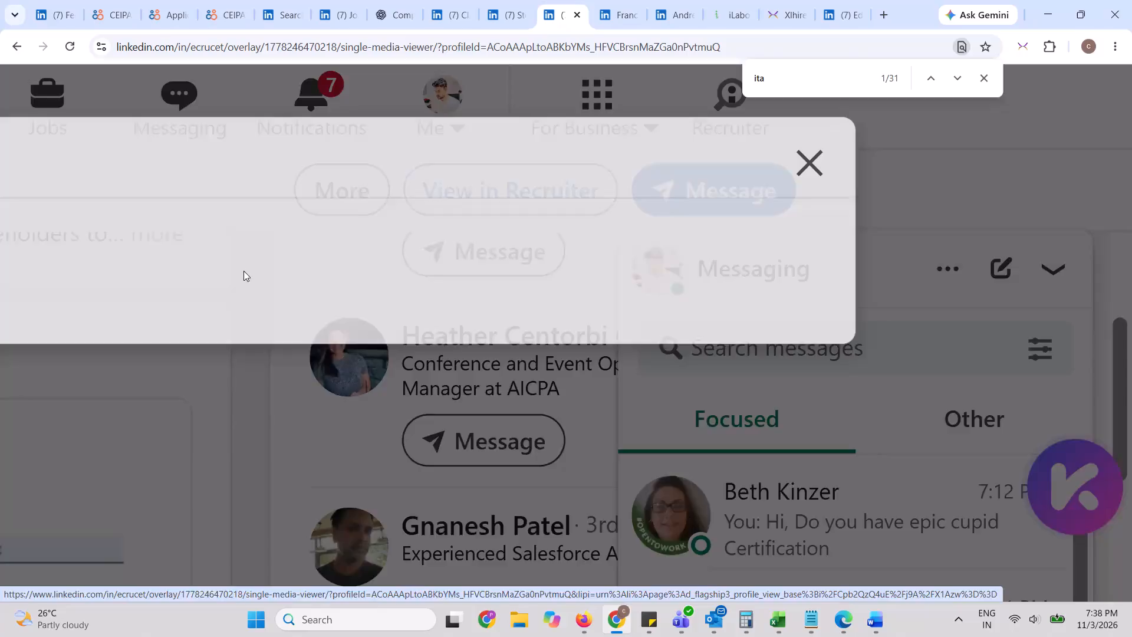
Switch to the Notepad file holding the candidate search strings and the compensation analyst requirement.
{"action": "left_click", "coordinate": [812, 626]}
{"action": "scroll", "coordinate": [400, 448], "scroll_direction": "right", "scroll_amount": 3}
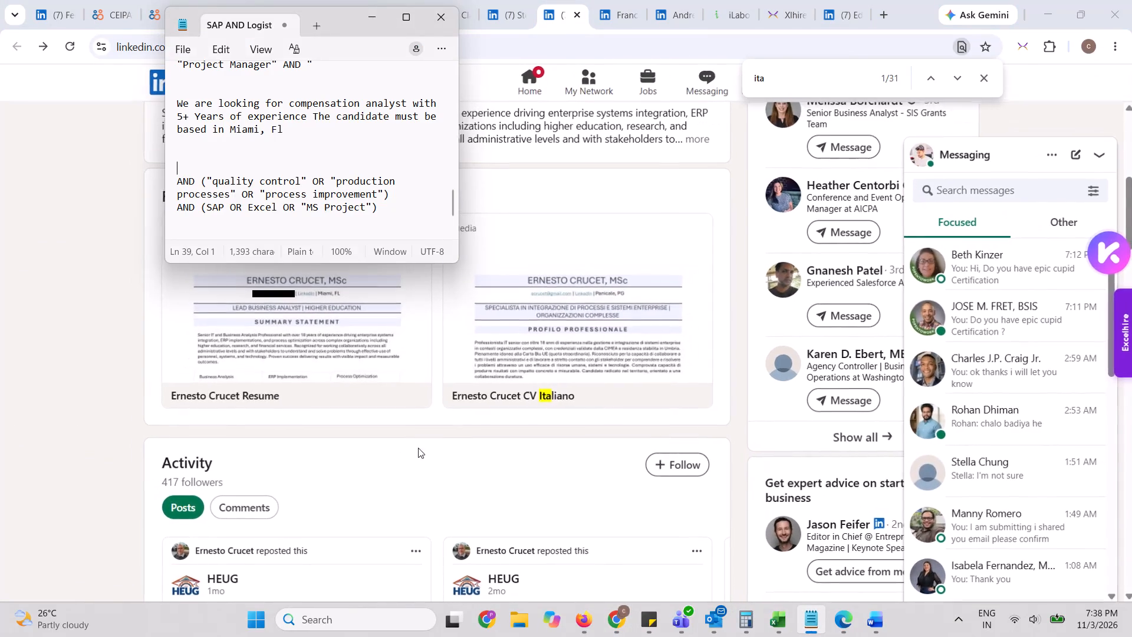
Open the candidate's Italian CV from the Featured section of the LinkedIn profile.
{"action": "left_click", "coordinate": [545, 314]}
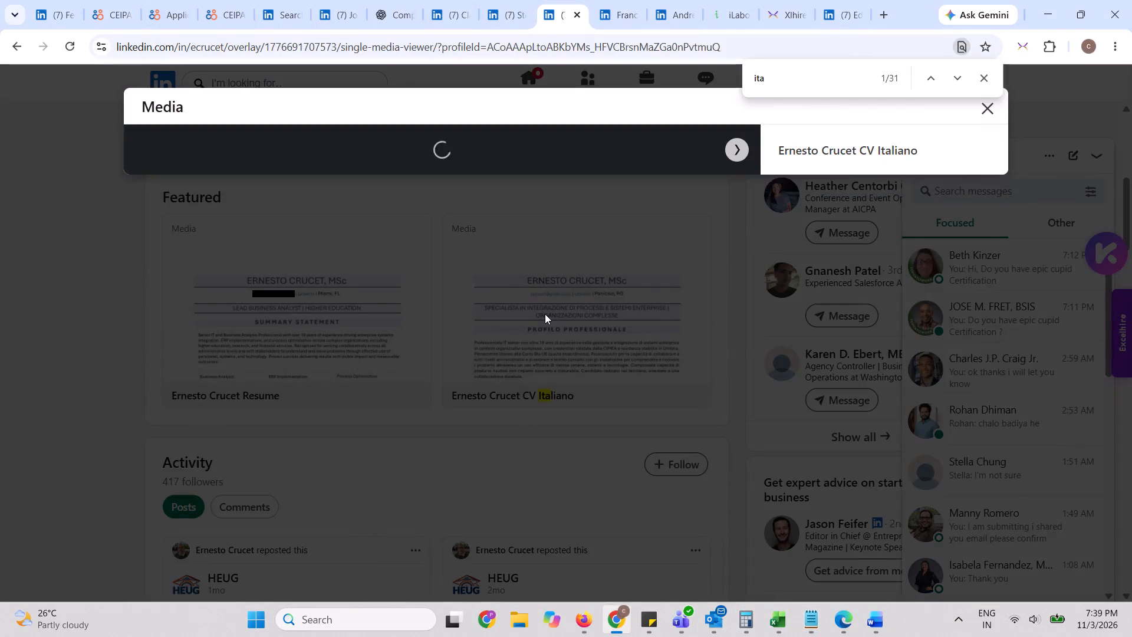
Switch back to the Notepad file with the search strings and compensation analyst requirement.
{"action": "left_click", "coordinate": [807, 617]}
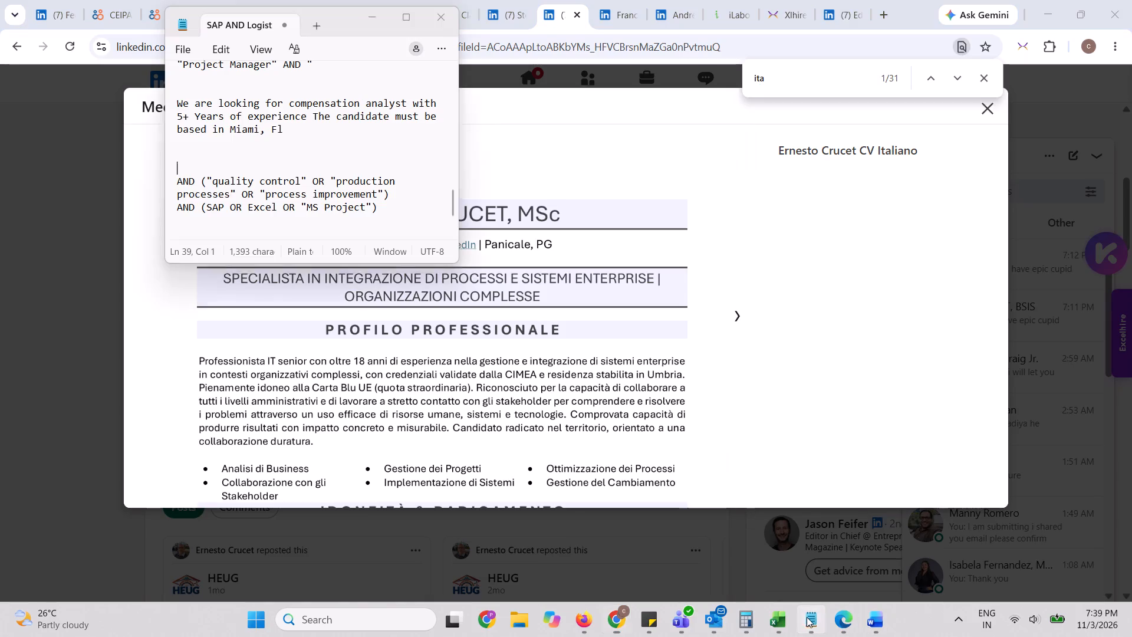
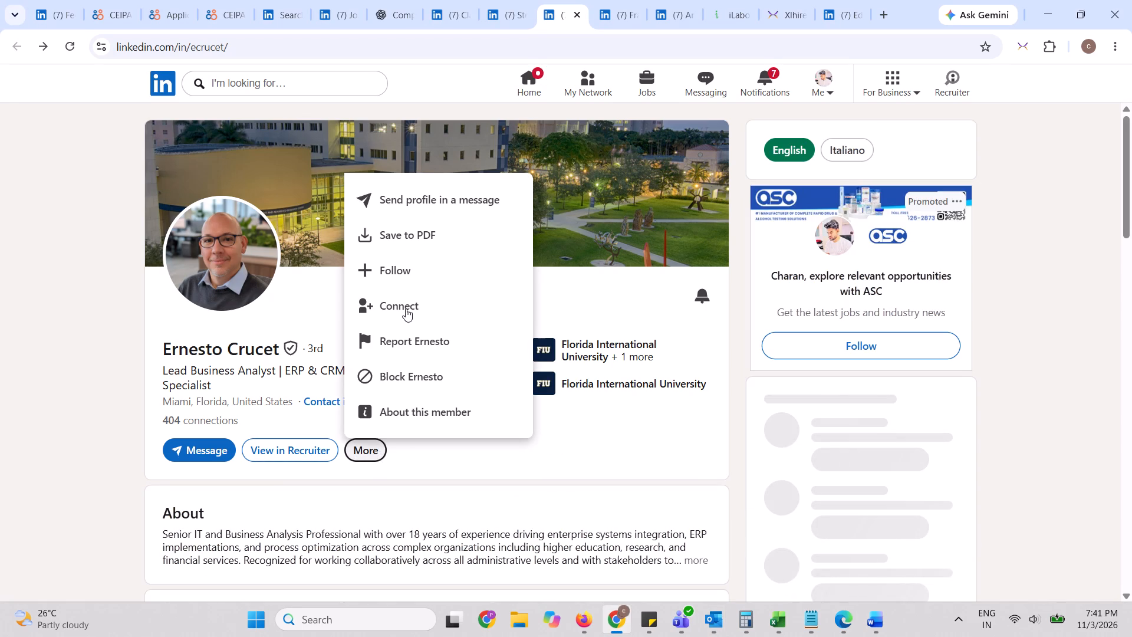
Send the Lead Business Analyst at Florida International University a connection request without a note.
{"action": "left_click", "coordinate": [409, 306]}
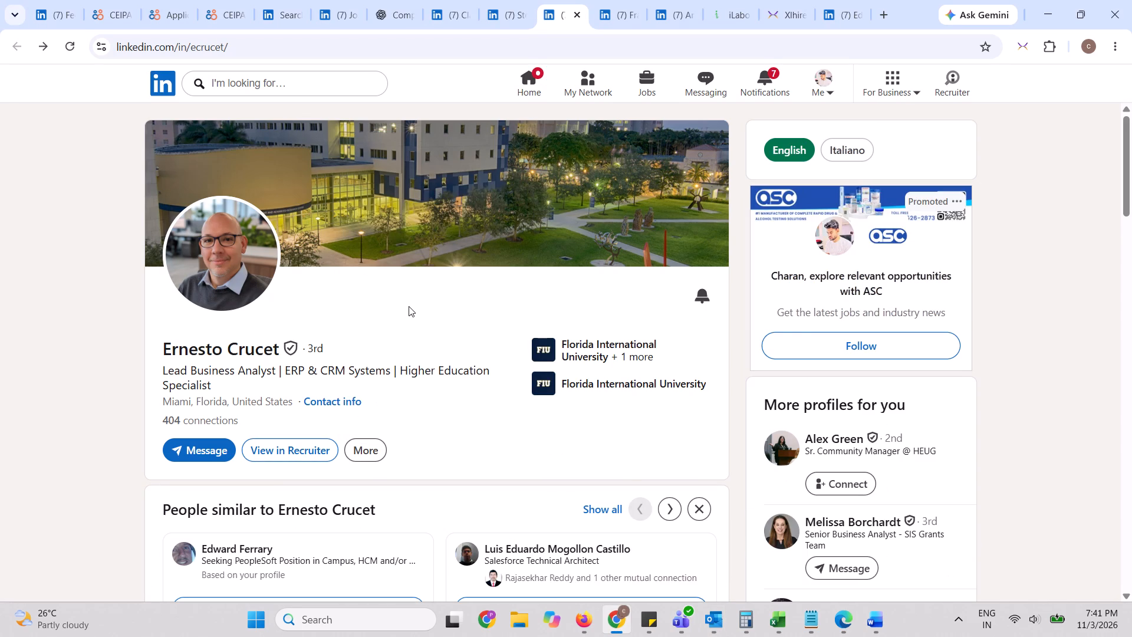
{"action": "left_click", "coordinate": [685, 254]}
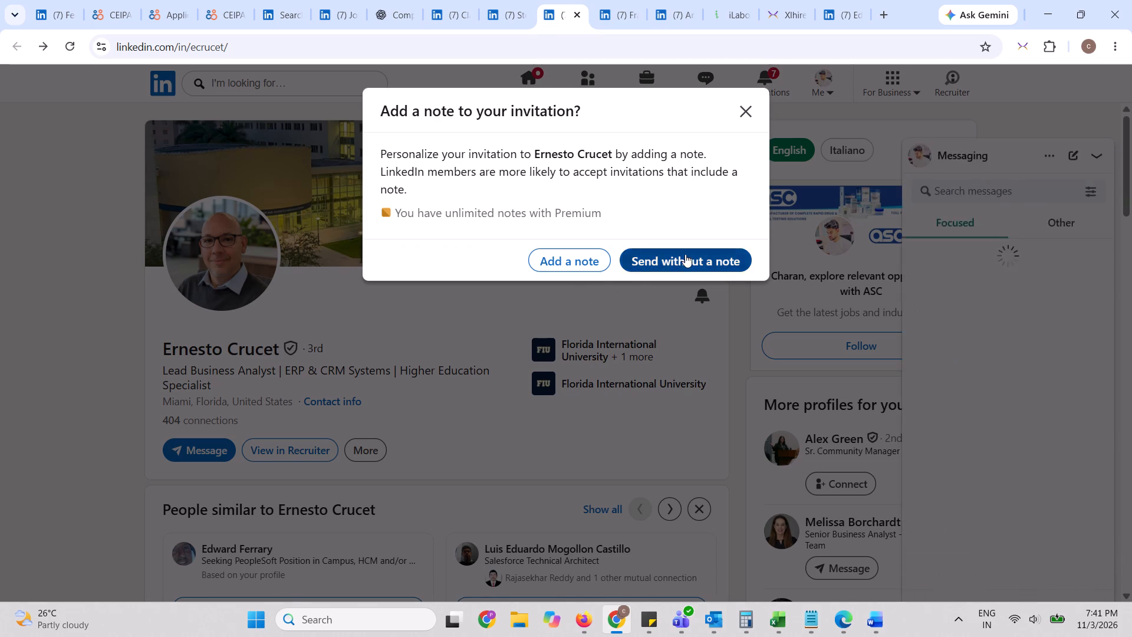
Open the Xlhire extension on the Lead Business Analyst's LinkedIn profile.
{"action": "left_click", "coordinate": [1117, 333]}
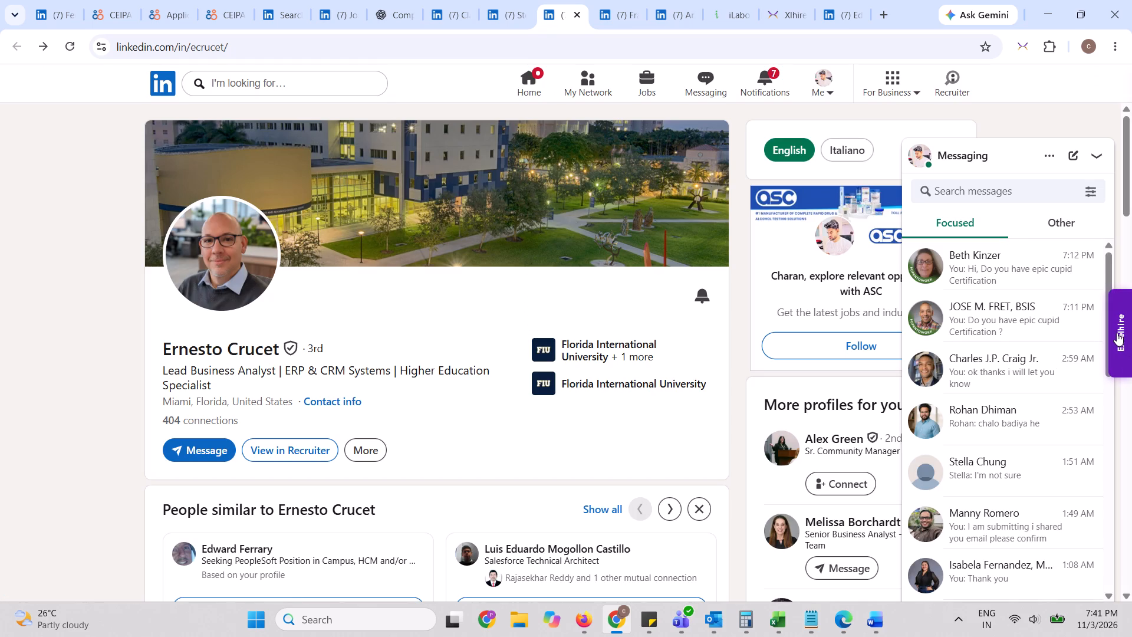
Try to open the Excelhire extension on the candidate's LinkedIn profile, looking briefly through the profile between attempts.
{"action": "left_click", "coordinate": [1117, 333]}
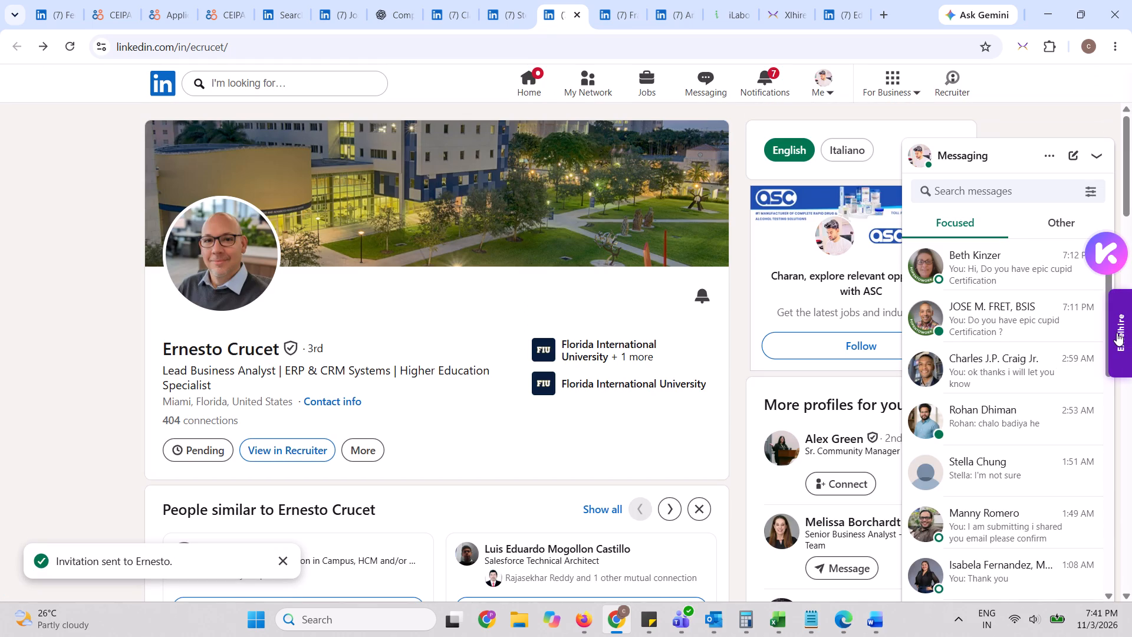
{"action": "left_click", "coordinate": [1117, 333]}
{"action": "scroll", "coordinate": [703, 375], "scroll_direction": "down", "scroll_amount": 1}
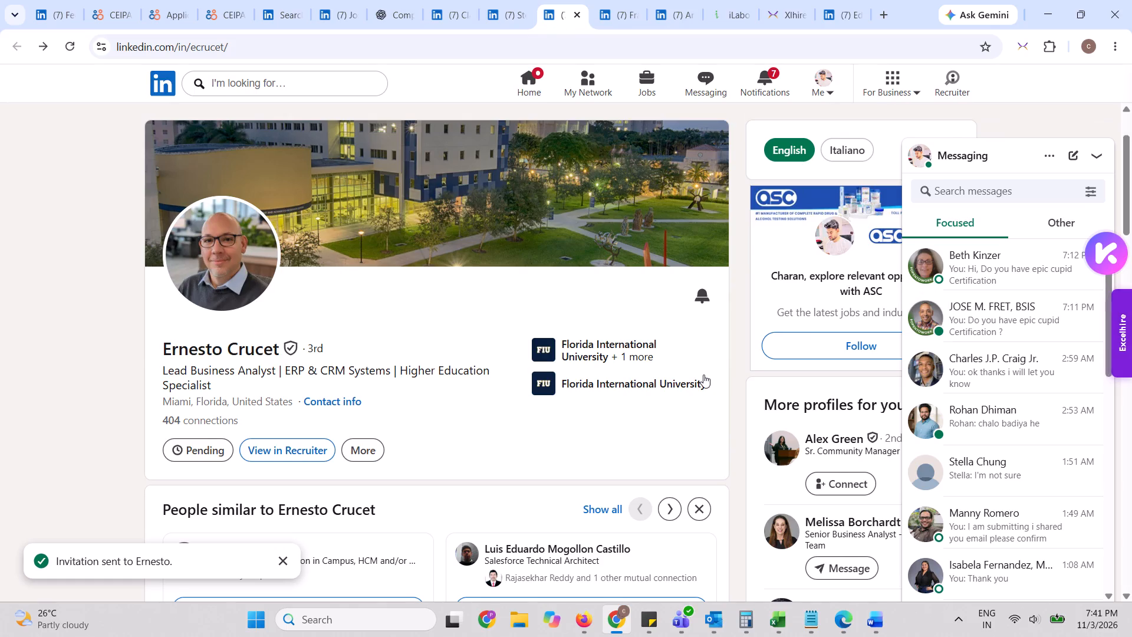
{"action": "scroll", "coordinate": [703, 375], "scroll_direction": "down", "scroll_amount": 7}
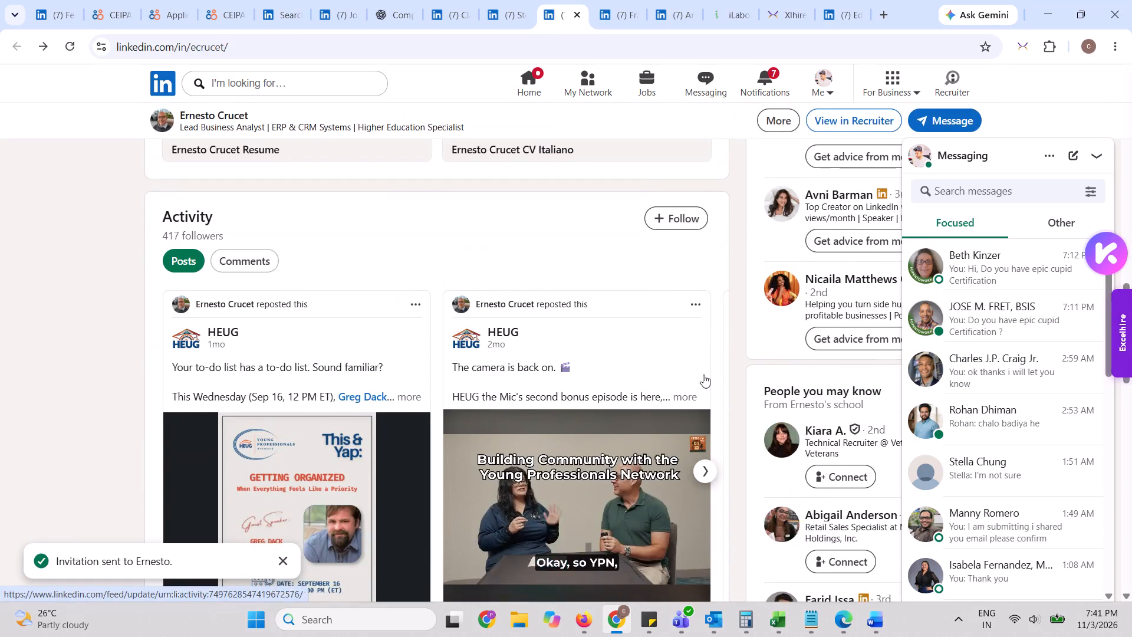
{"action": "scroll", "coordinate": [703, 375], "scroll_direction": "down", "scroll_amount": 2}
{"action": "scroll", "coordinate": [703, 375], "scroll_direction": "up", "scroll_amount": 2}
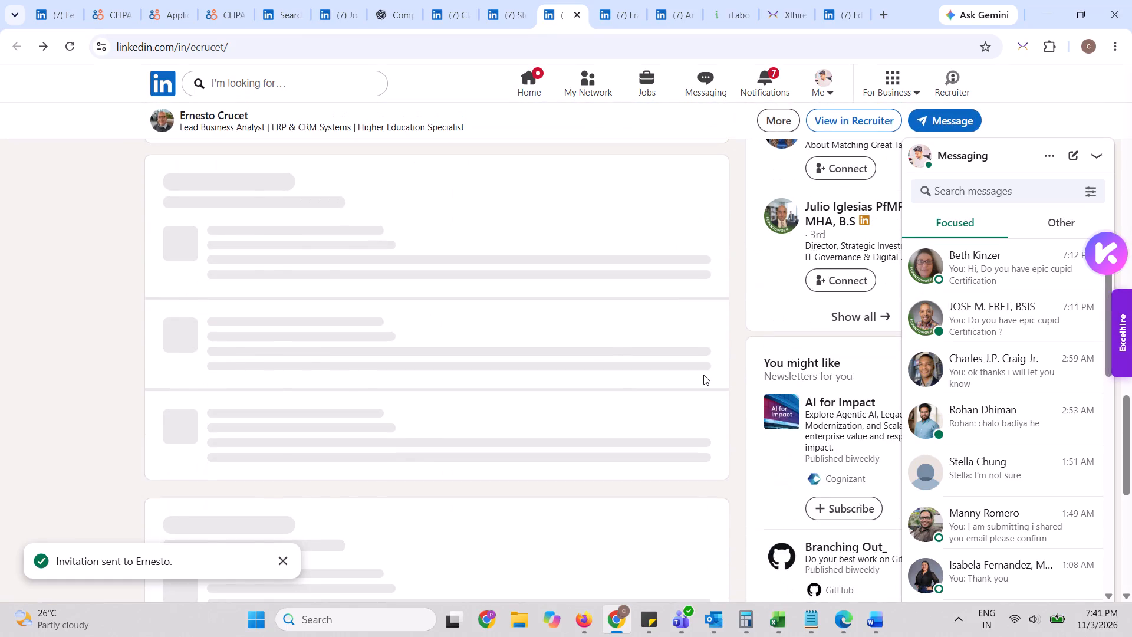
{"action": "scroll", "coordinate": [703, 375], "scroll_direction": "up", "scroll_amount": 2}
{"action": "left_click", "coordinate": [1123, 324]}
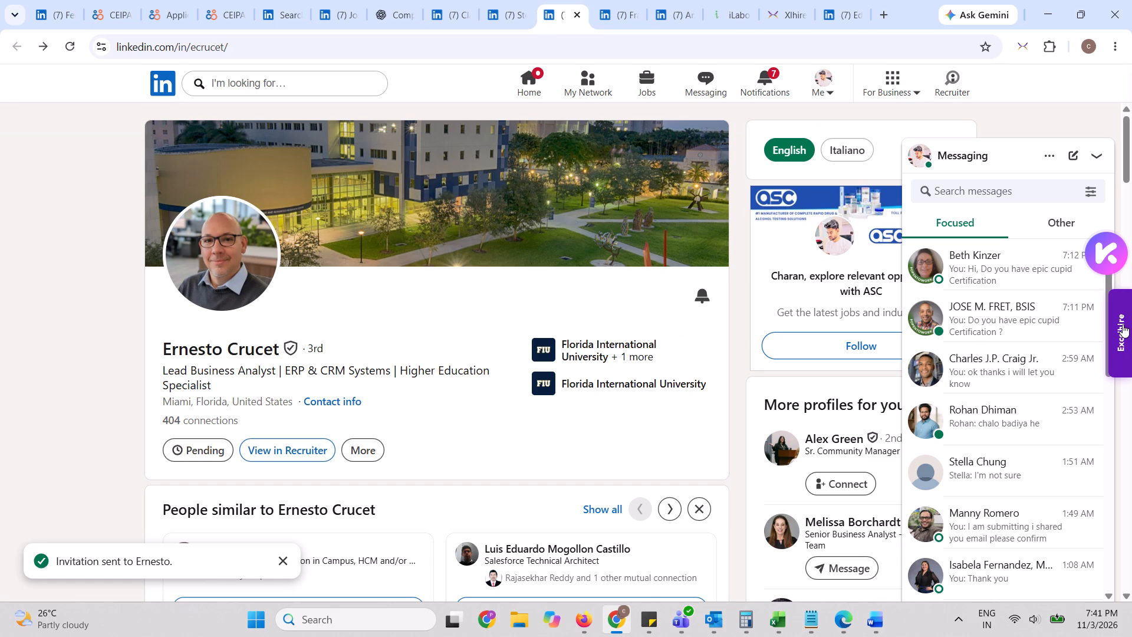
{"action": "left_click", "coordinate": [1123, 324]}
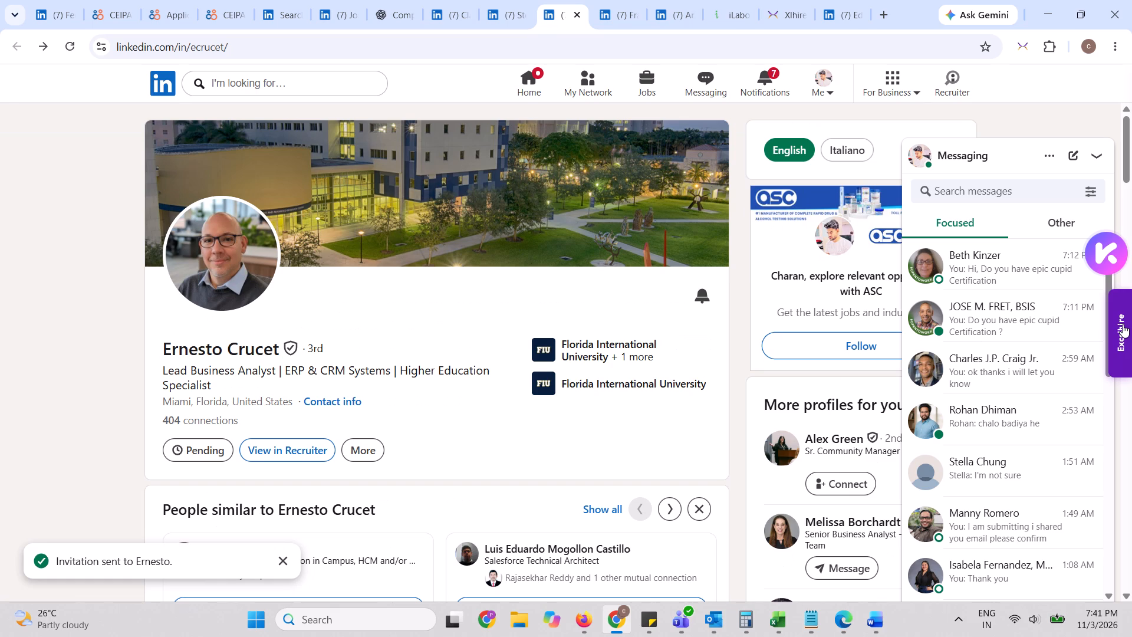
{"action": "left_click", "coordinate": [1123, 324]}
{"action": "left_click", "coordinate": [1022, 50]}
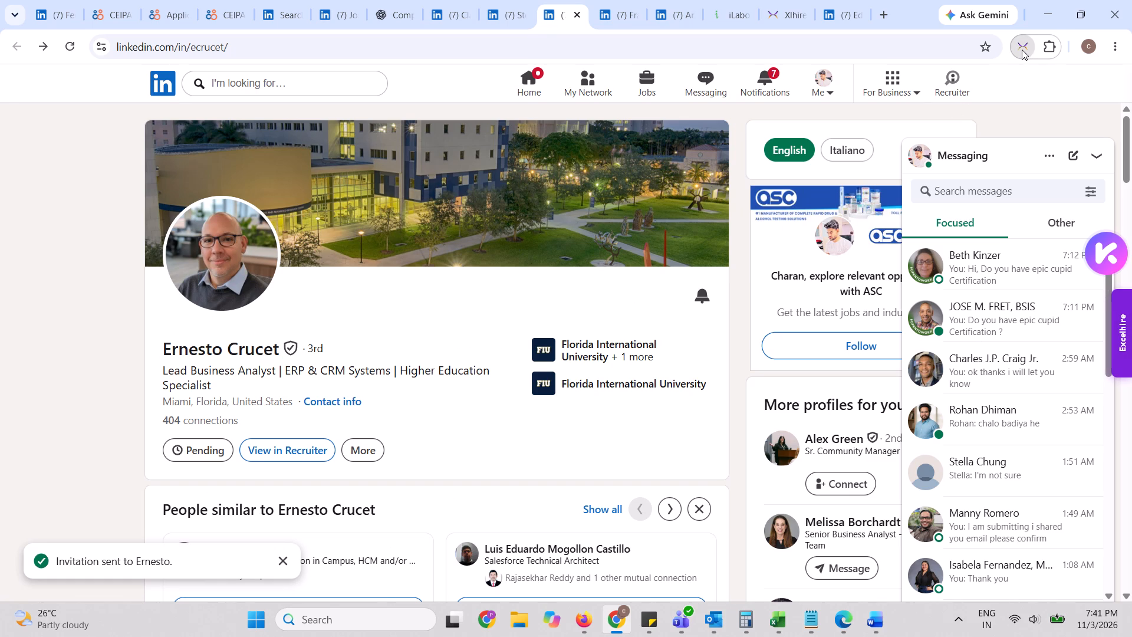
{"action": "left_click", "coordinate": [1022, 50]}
Reload the candidate's LinkedIn profile page.
{"action": "left_click", "coordinate": [64, 53]}
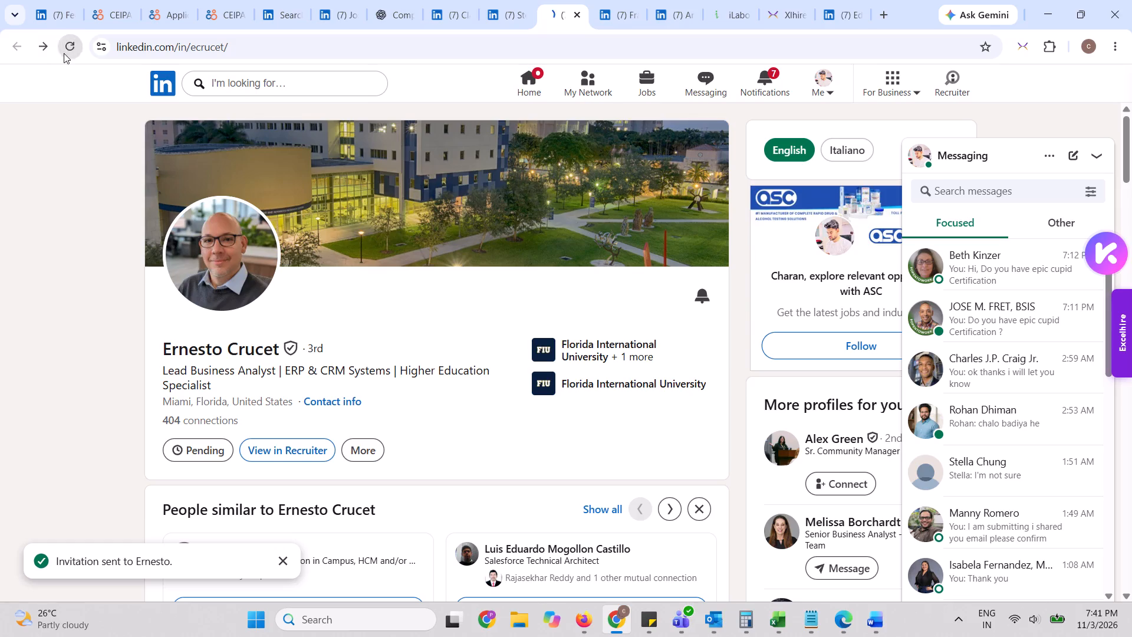
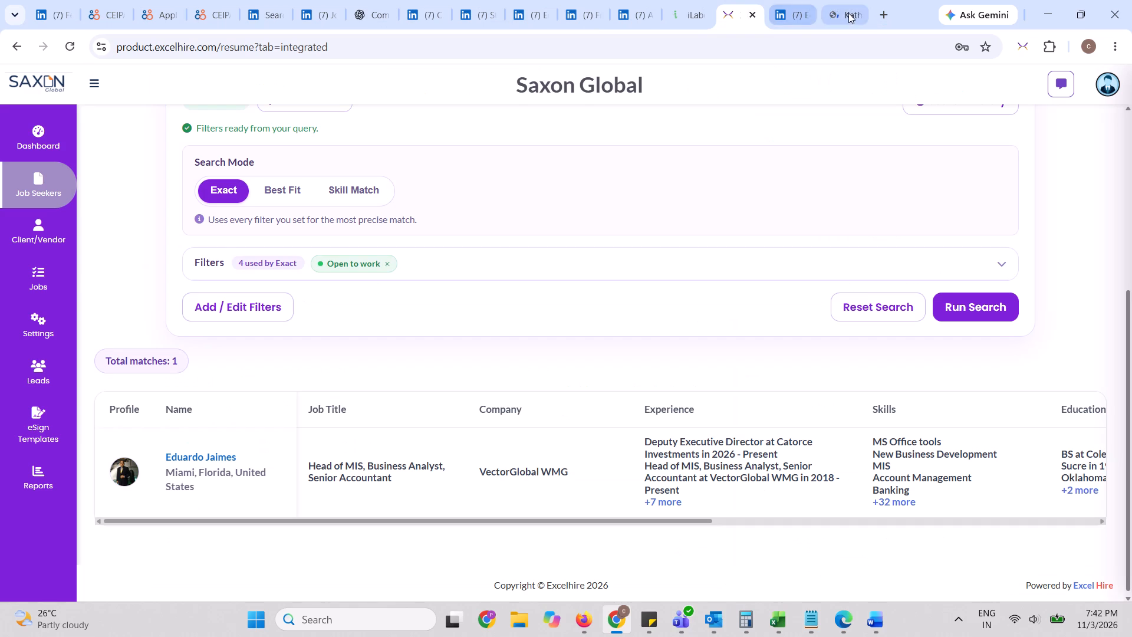
Return to the Miami Senior Business Analyst and IT PMO candidate's LinkedIn profile and look through it.
{"action": "left_click", "coordinate": [854, 0]}
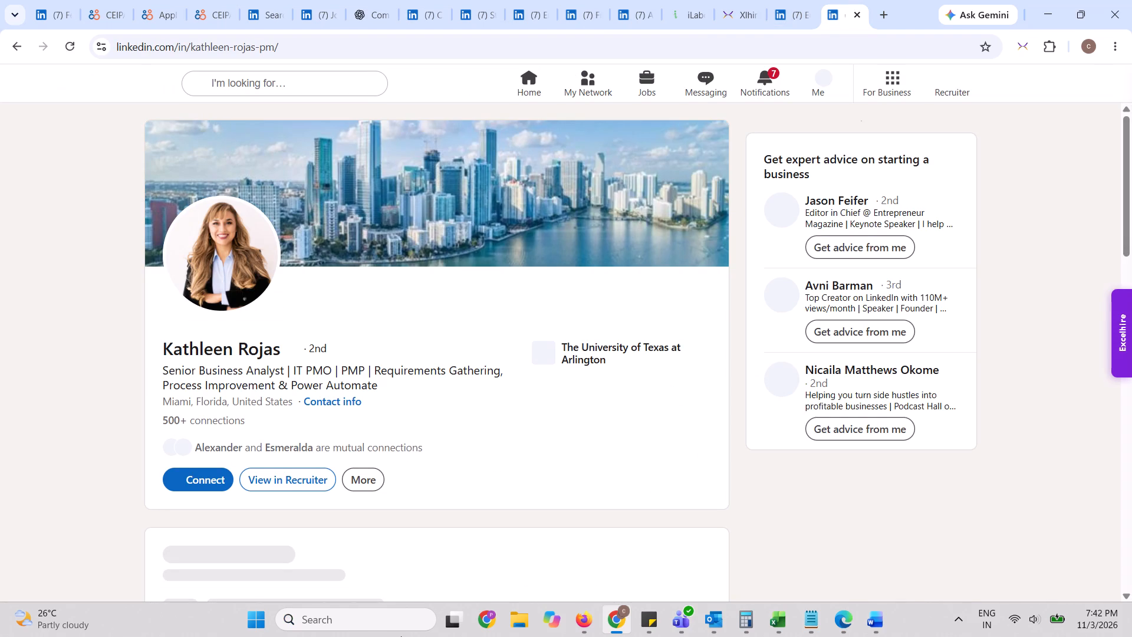
{"action": "scroll", "coordinate": [401, 636], "scroll_direction": "down", "scroll_amount": 4}
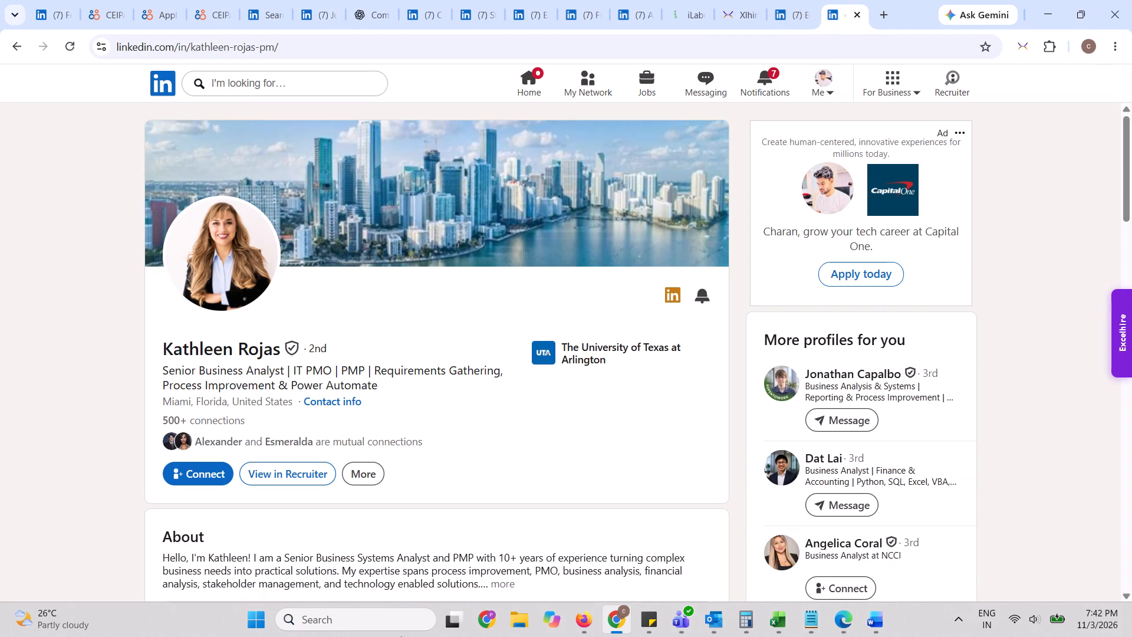
Look through the Miami Senior Business Analyst's LinkedIn profile, covering the About summary, top skills and work experience.
{"action": "scroll", "coordinate": [401, 636], "scroll_direction": "down", "scroll_amount": 5}
{"action": "left_click", "coordinate": [49, 343]}
{"action": "scroll", "coordinate": [49, 343], "scroll_direction": "down", "scroll_amount": 2}
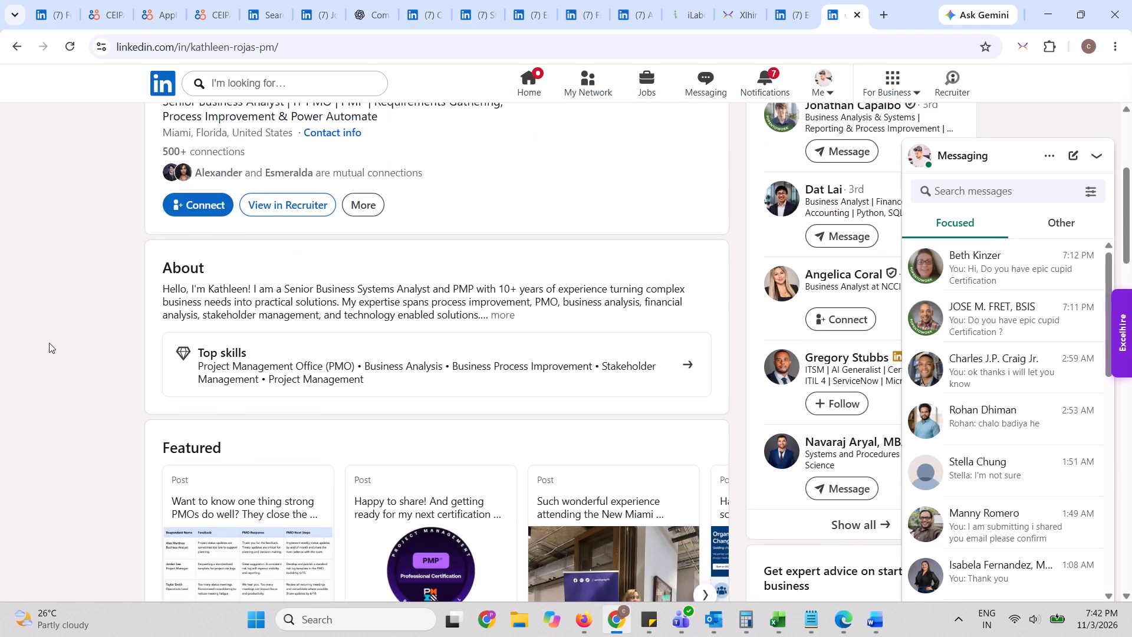
{"action": "scroll", "coordinate": [49, 343], "scroll_direction": "down", "scroll_amount": 15}
{"action": "scroll", "coordinate": [49, 343], "scroll_direction": "up", "scroll_amount": 1}
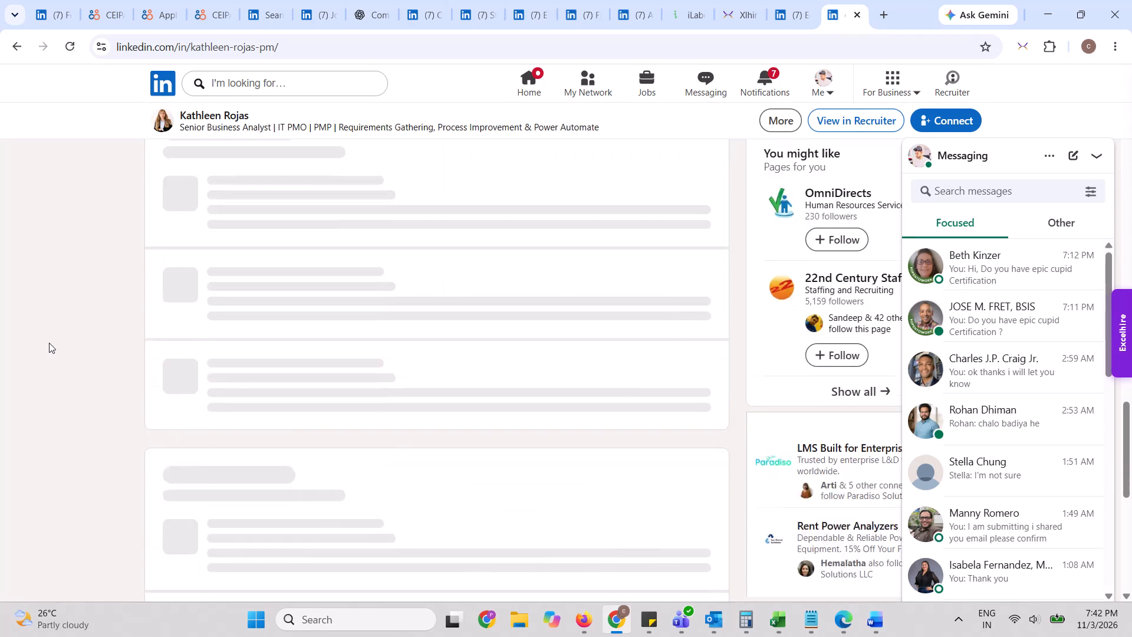
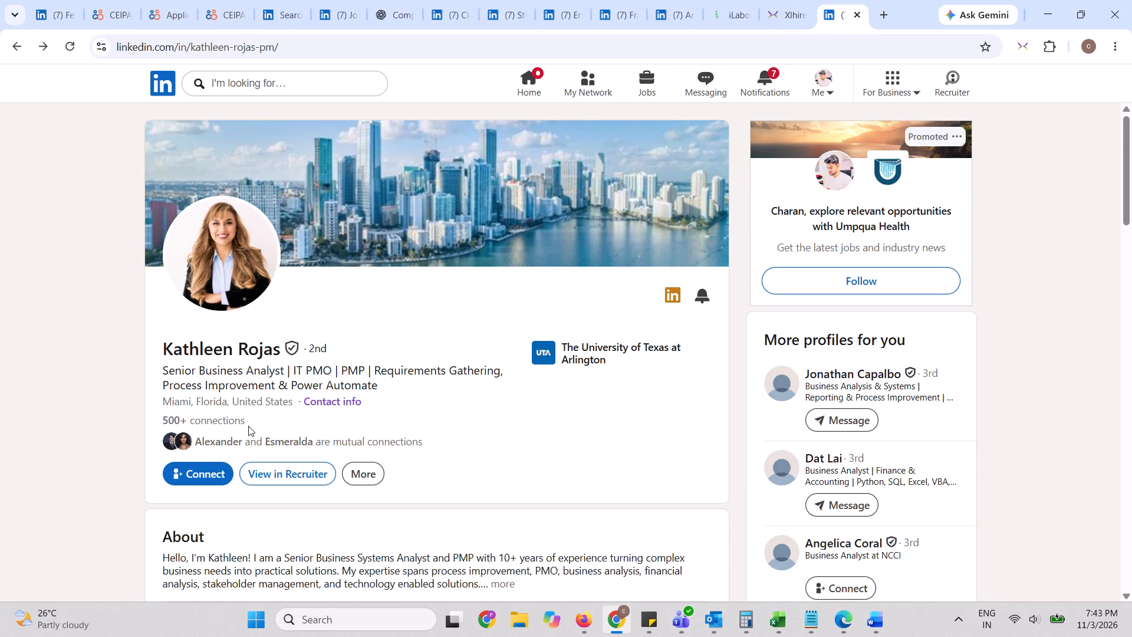
Send the Senior Business Analyst and IT PMO candidate a LinkedIn connection invitation without a note.
{"action": "left_click", "coordinate": [207, 465]}
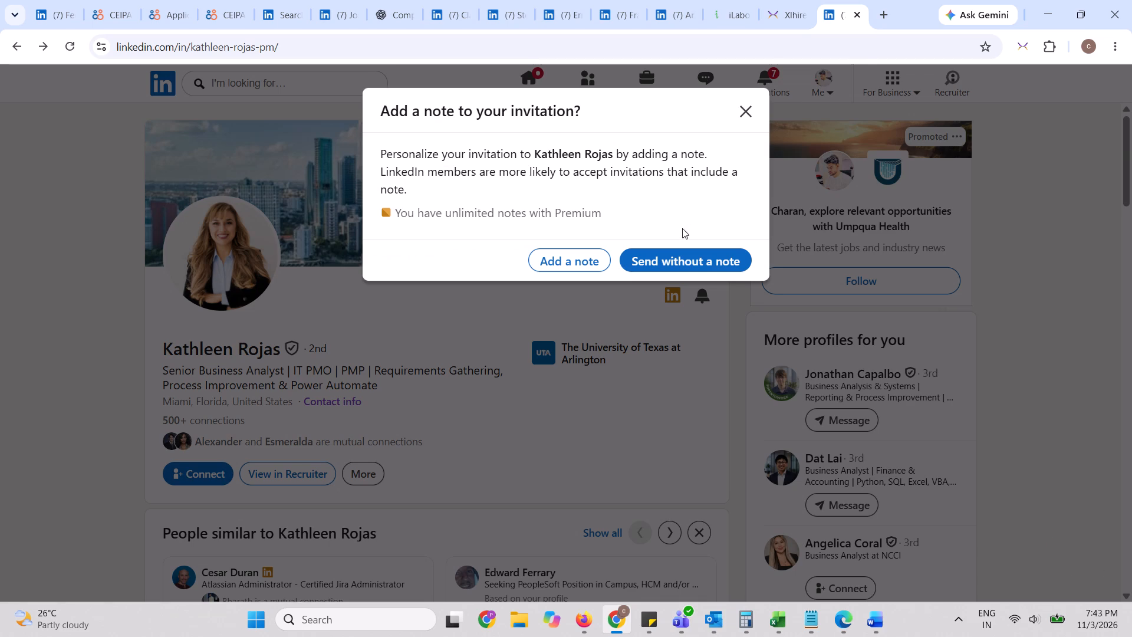
{"action": "left_click", "coordinate": [677, 260]}
Look through the candidate's LinkedIn profile sections and open the Excelhire extension on the profile.
{"action": "scroll", "coordinate": [574, 442], "scroll_direction": "down", "scroll_amount": 2}
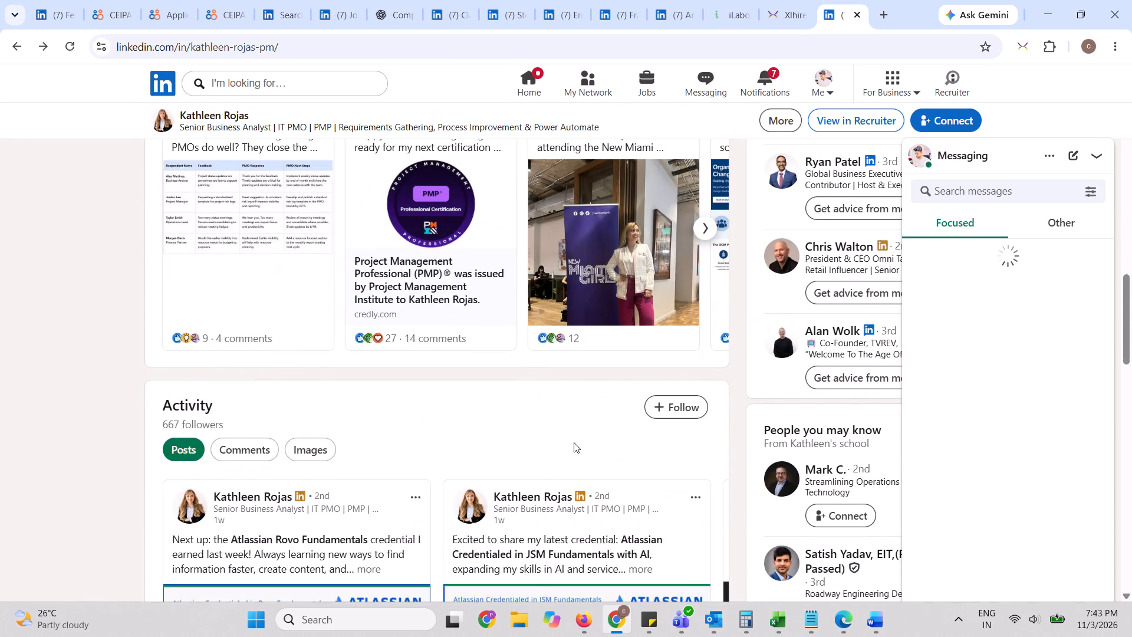
{"action": "scroll", "coordinate": [574, 442], "scroll_direction": "down", "scroll_amount": 4}
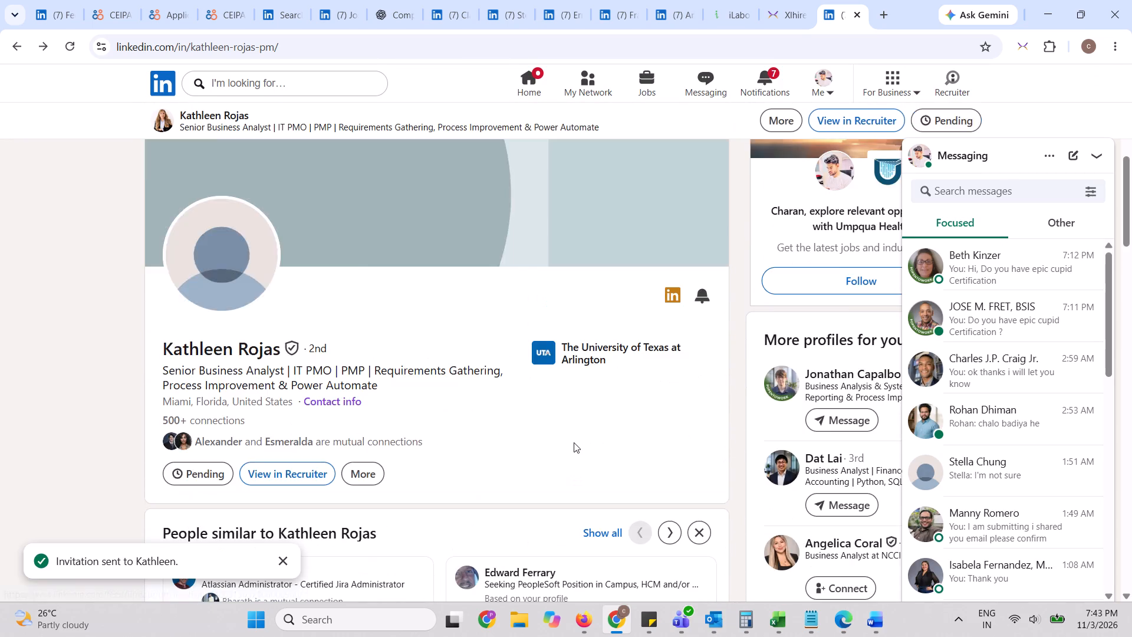
{"action": "scroll", "coordinate": [574, 442], "scroll_direction": "down", "scroll_amount": 4}
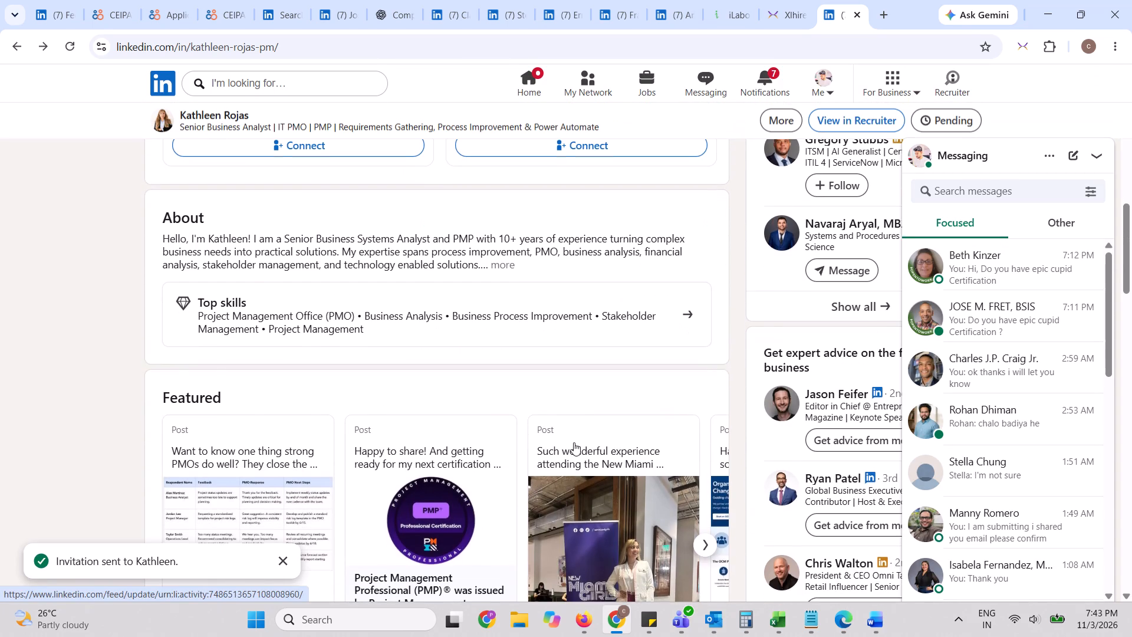
{"action": "scroll", "coordinate": [574, 442], "scroll_direction": "down", "scroll_amount": 1}
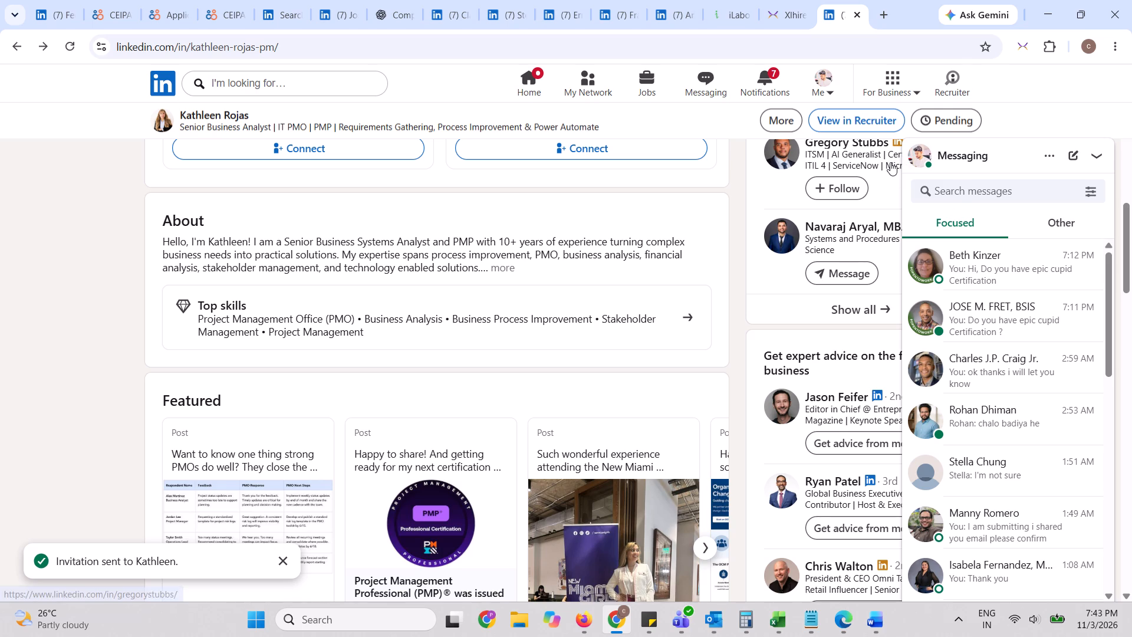
{"action": "left_click", "coordinate": [1029, 47]}
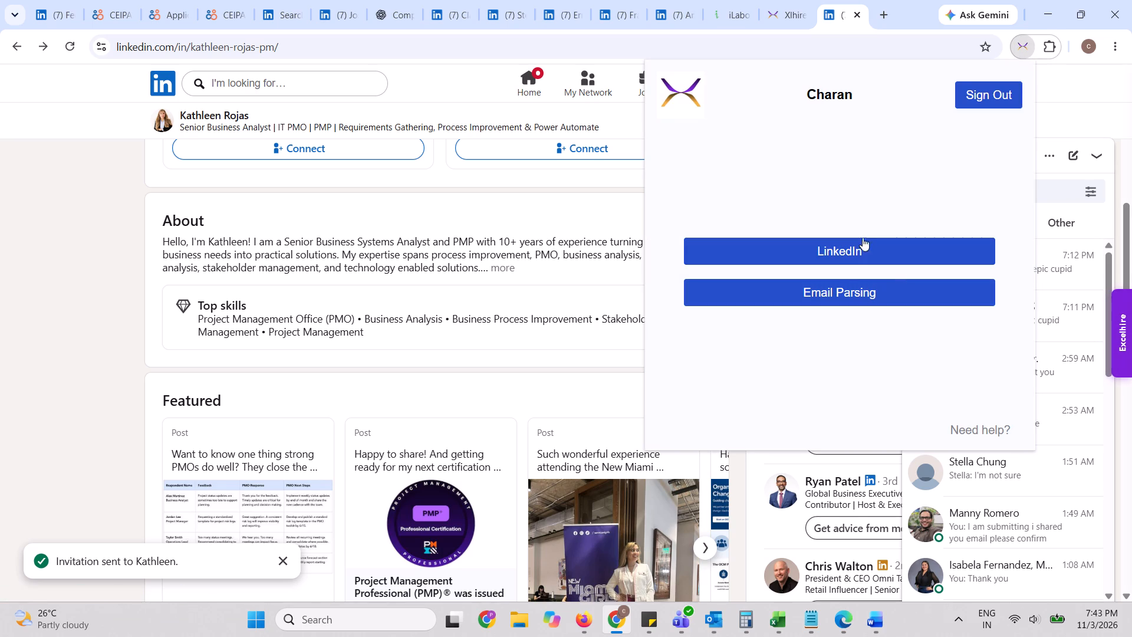
Import the Miami Senior Business Analyst's LinkedIn profile into Excelhire.
{"action": "left_click", "coordinate": [834, 260]}
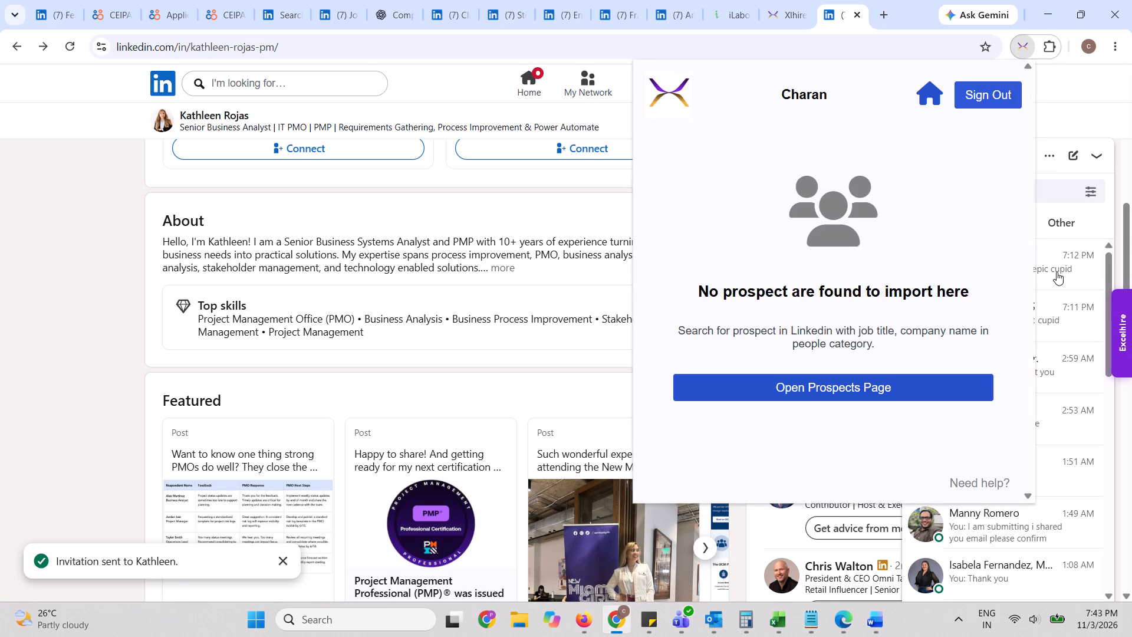
{"action": "left_click", "coordinate": [1118, 335]}
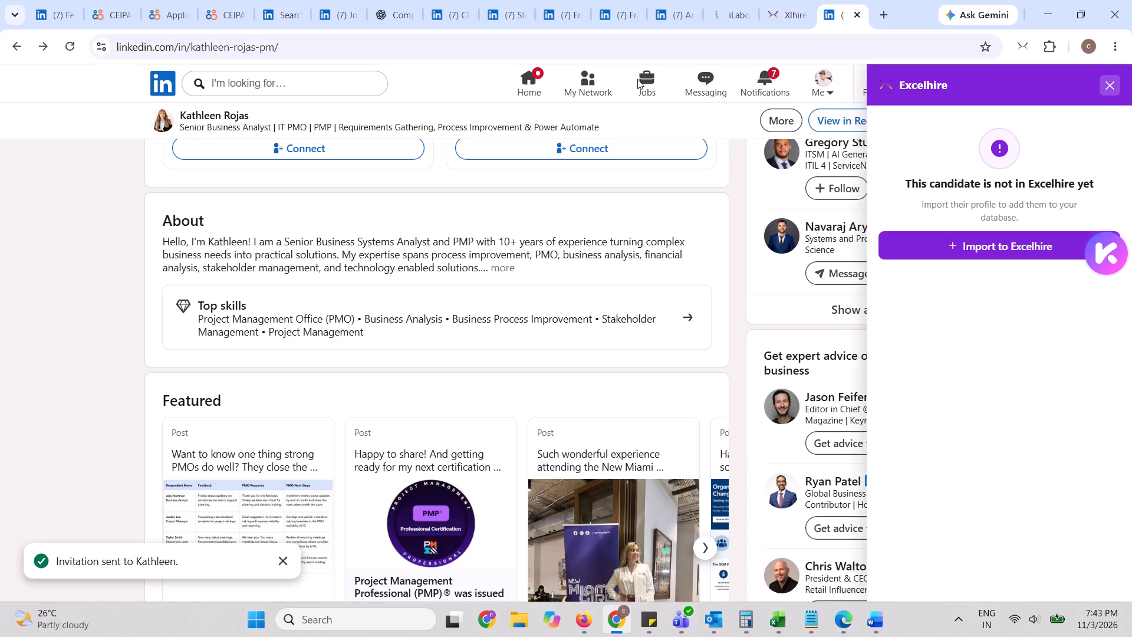
{"action": "left_click", "coordinate": [945, 248]}
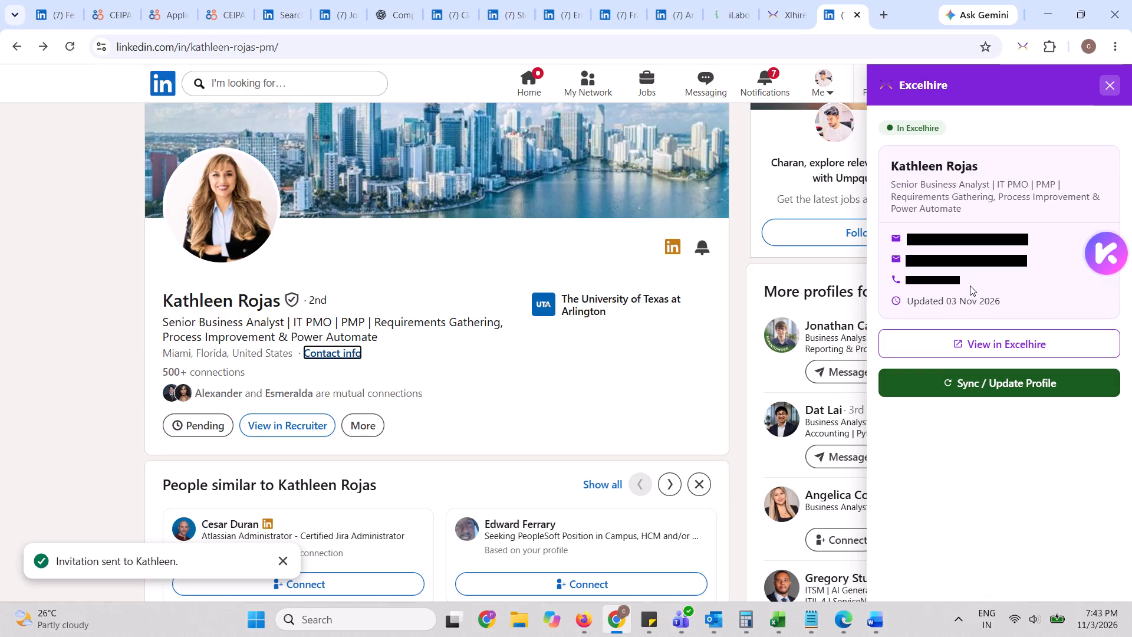
Copy the candidate's email addresses and phone number from the Excelhire contact card.
{"action": "left_click_drag", "start_coordinate": [970, 285], "coordinate": [880, 232]}
{"action": "key", "text": "ctrl+c"}
{"action": "key", "text": "ctrl+c"}
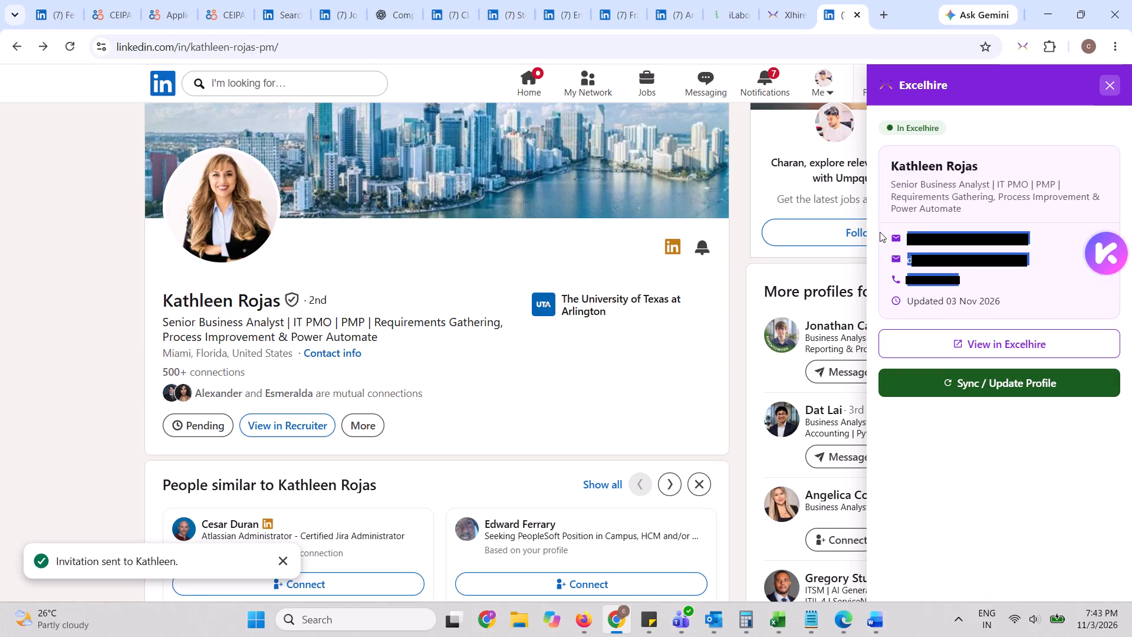
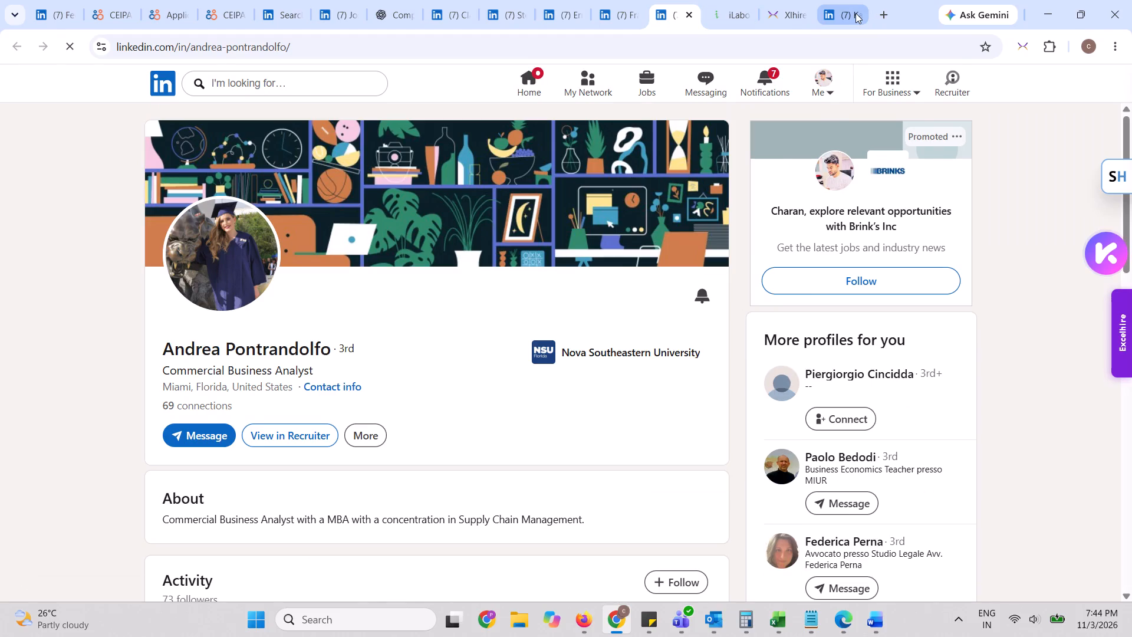
Close the extra LinkedIn tab at the end of the open tabs.
{"action": "left_click", "coordinate": [855, 14]}
Review the Miami Commercial Business Analyst's LinkedIn profile, examining the activity and work experience sections.
{"action": "left_click", "coordinate": [716, 0]}
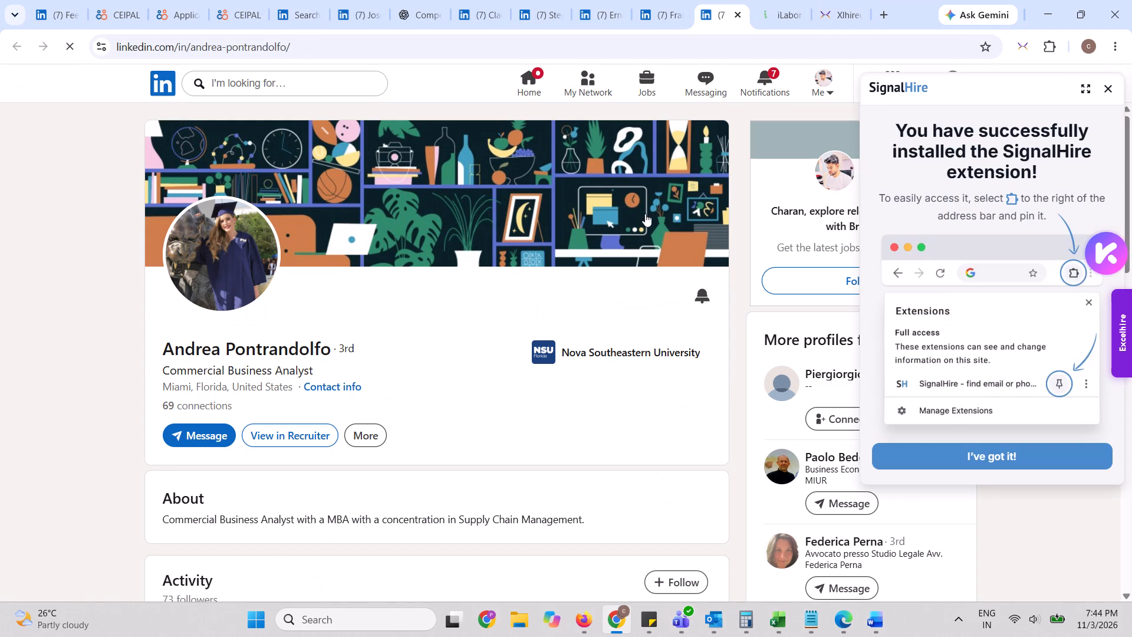
{"action": "scroll", "coordinate": [580, 392], "scroll_direction": "down", "scroll_amount": 4}
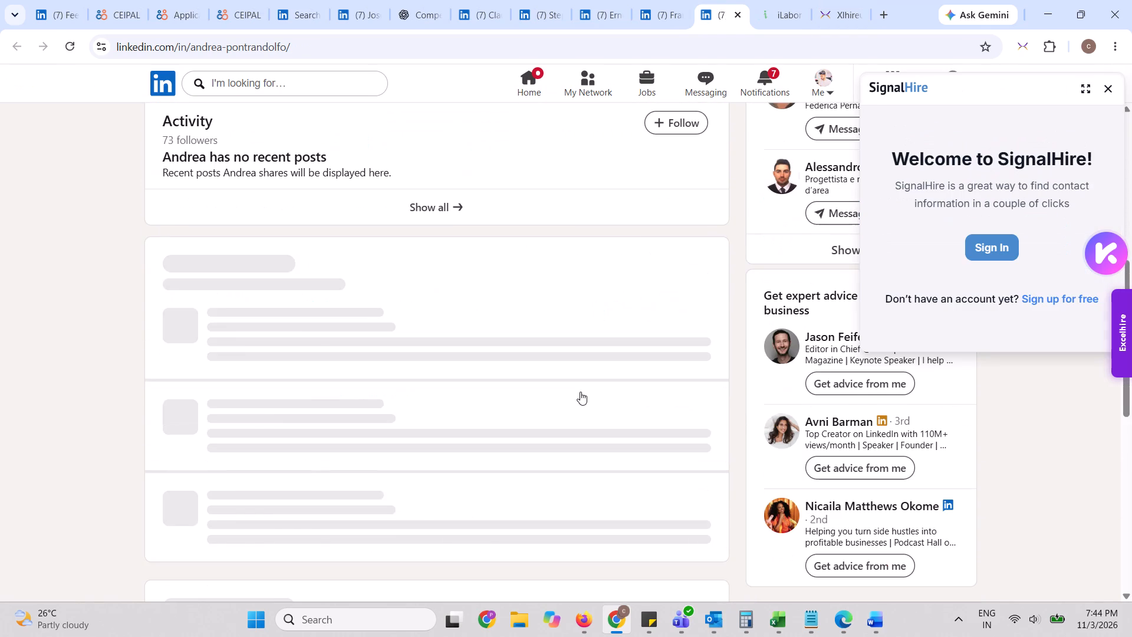
{"action": "scroll", "coordinate": [580, 392], "scroll_direction": "down", "scroll_amount": 3}
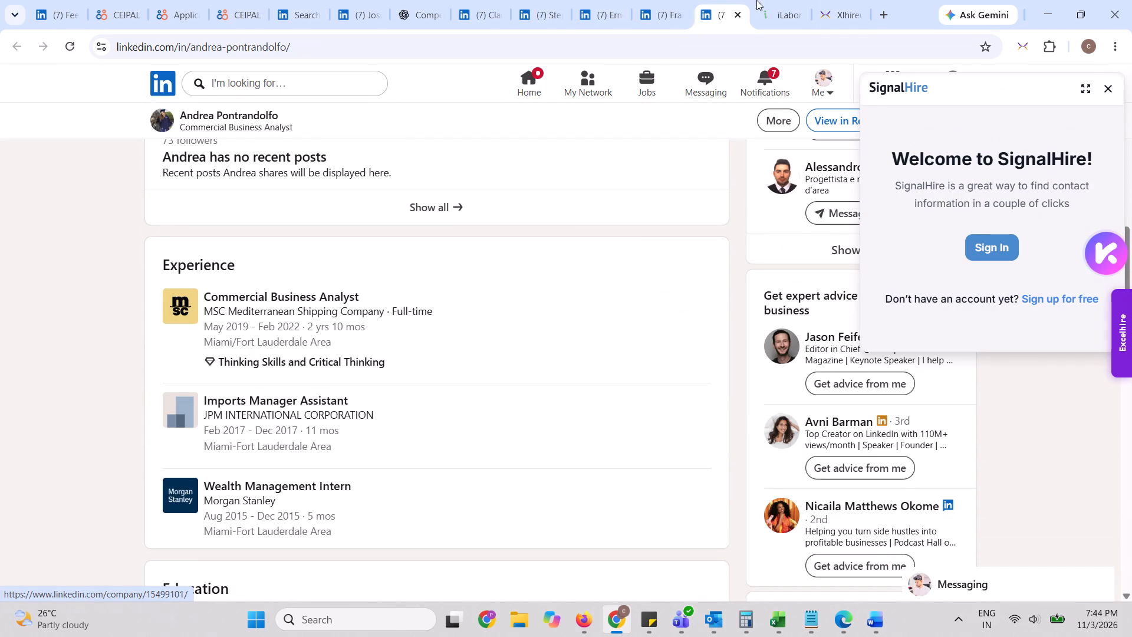
Review the LinkedIn profile of the BankUnited Credit Products Officer in Miami, examining the headline and about sections.
{"action": "left_click", "coordinate": [664, 0]}
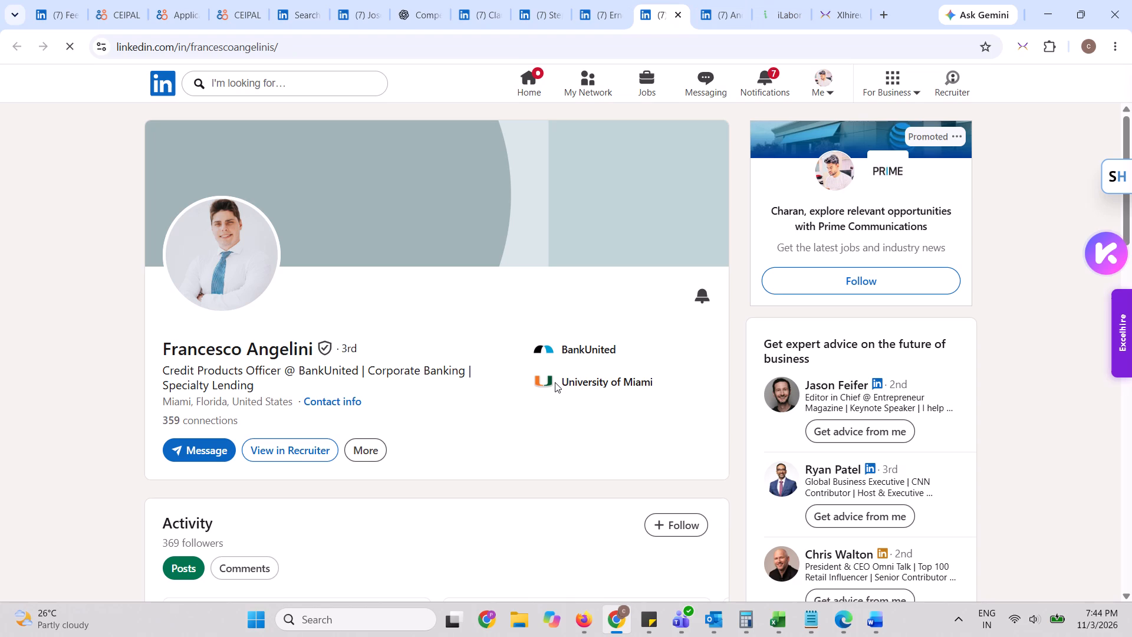
{"action": "scroll", "coordinate": [555, 382], "scroll_direction": "down", "scroll_amount": 1}
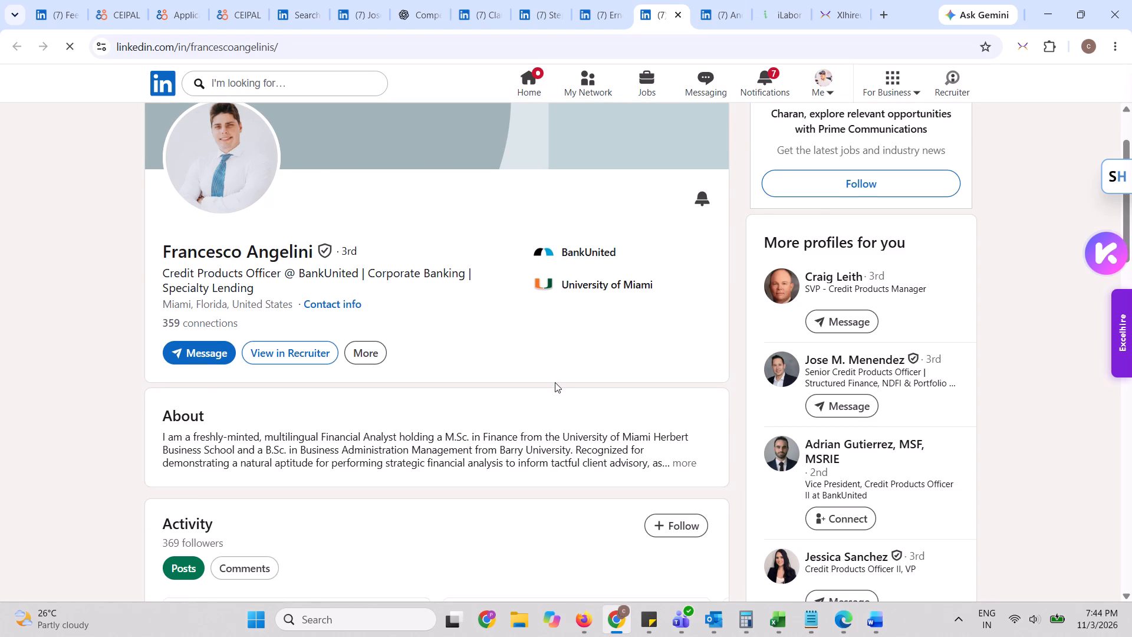
{"action": "scroll", "coordinate": [555, 382], "scroll_direction": "down", "scroll_amount": 2}
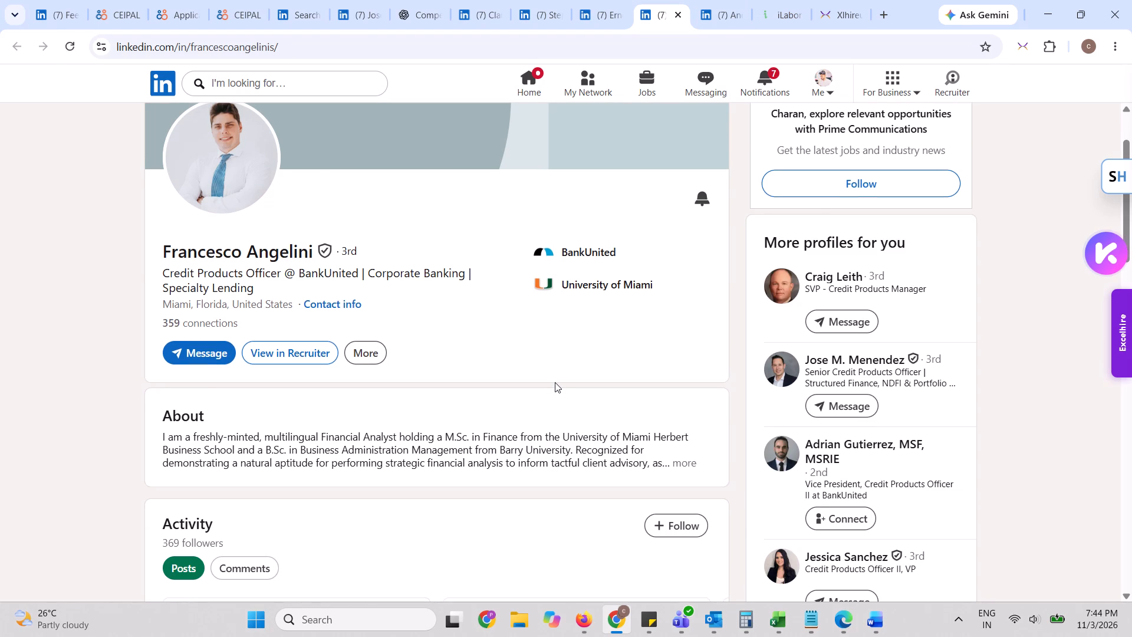
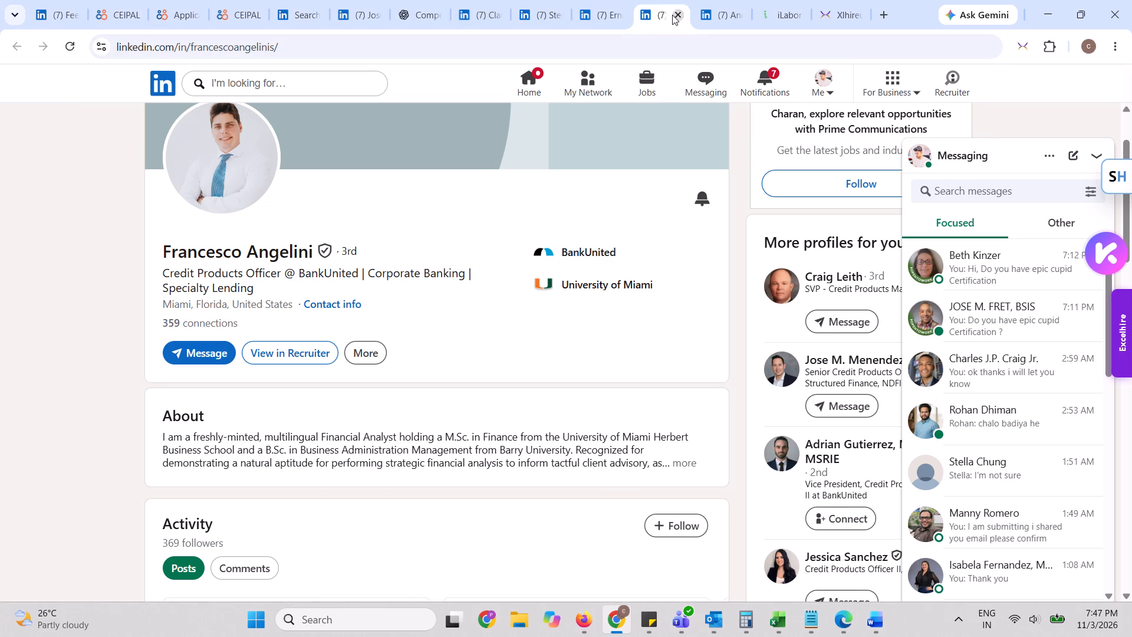
Close the Miami Credit Products Officer's LinkedIn profile and the LinkedIn tab that follows it.
{"action": "left_click", "coordinate": [672, 15]}
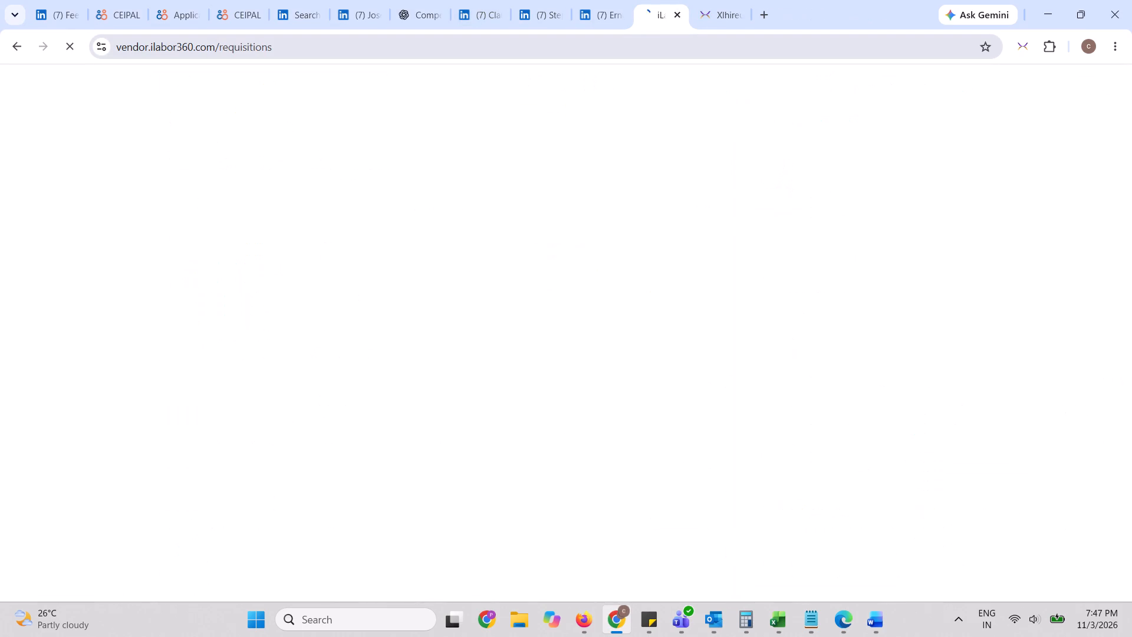
Open the copied LinkedIn profile link of the Board Advisor and Fractional COO/CIO in a new tab.
{"action": "left_click", "coordinate": [768, 8]}
{"action": "key", "text": "ctrl+v"}
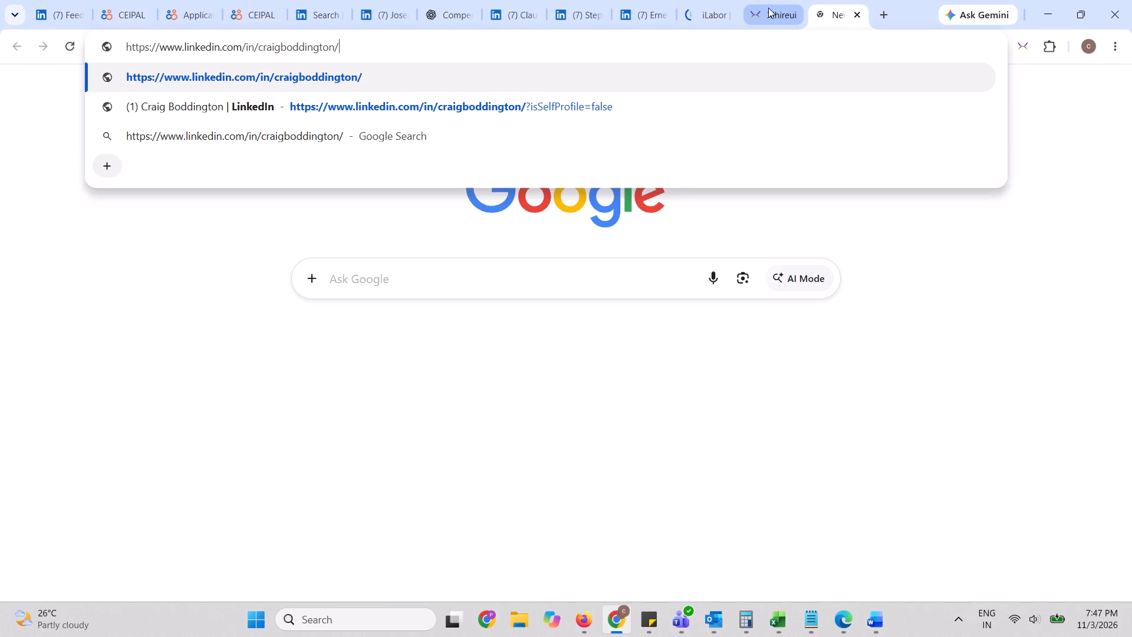
{"action": "key", "text": "Return"}
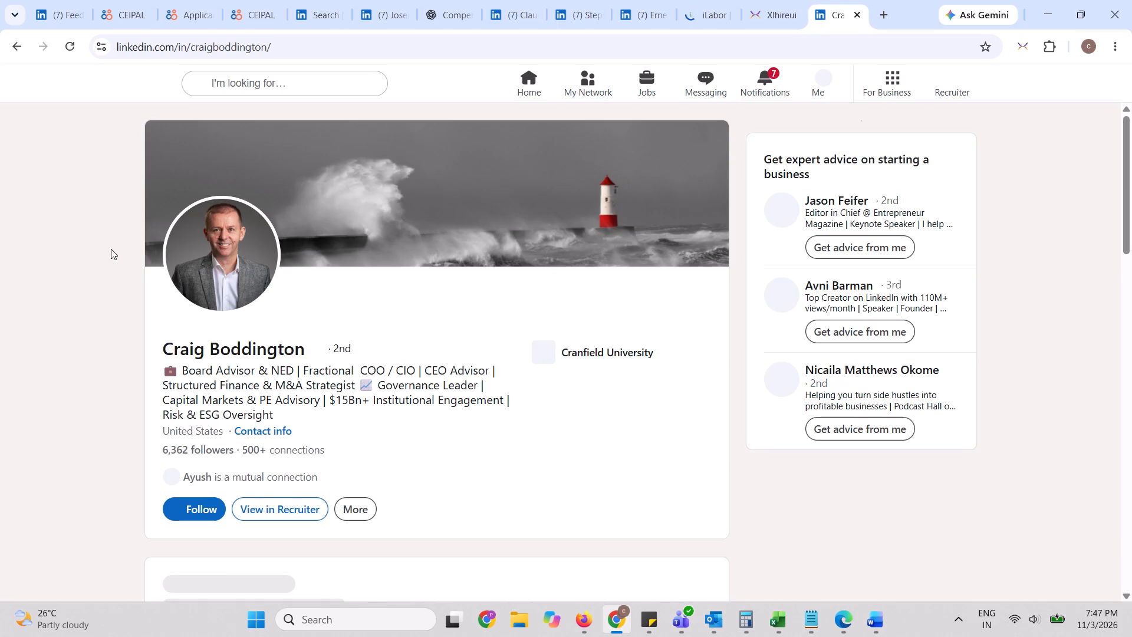
Send the Board Advisor and Fractional COO/CIO a LinkedIn connection request.
{"action": "left_click", "coordinate": [356, 514]}
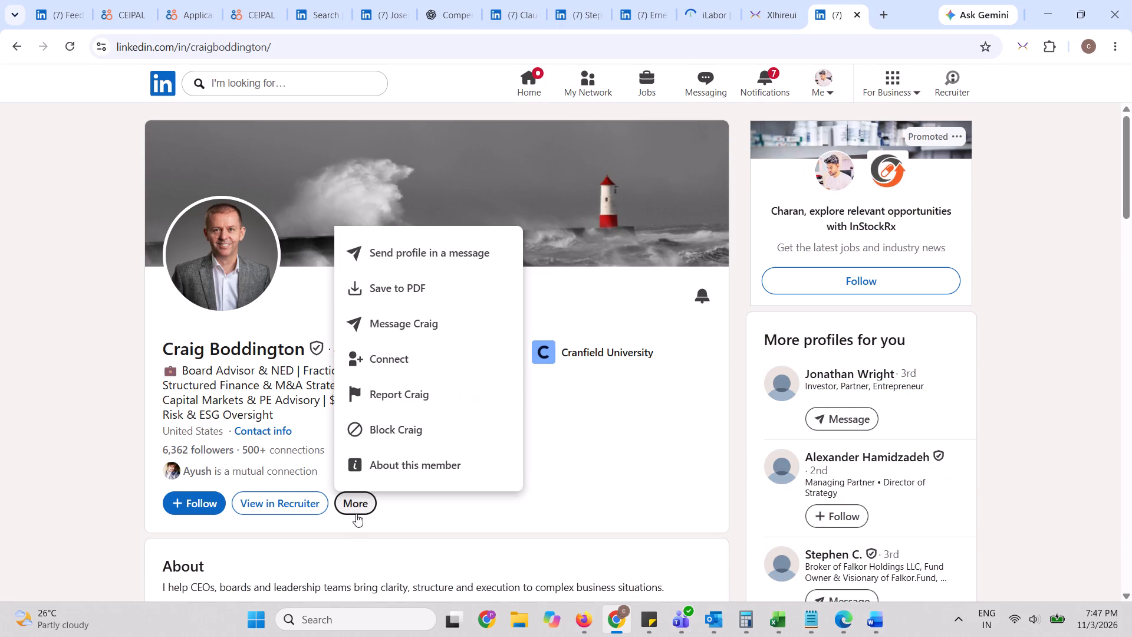
{"action": "left_click", "coordinate": [395, 350]}
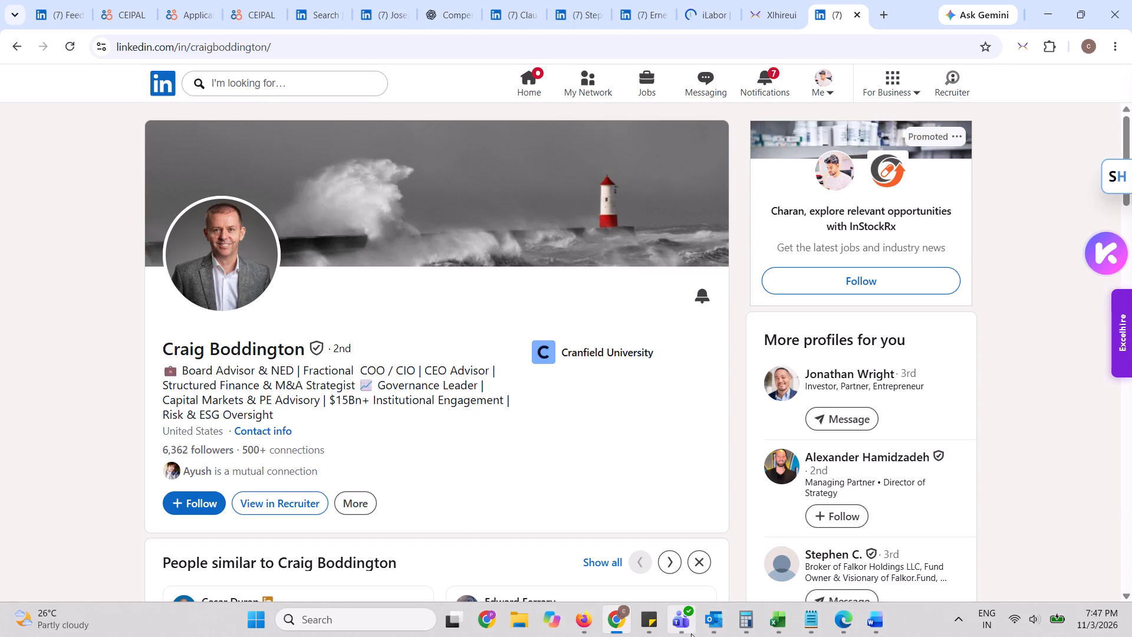
{"action": "left_click", "coordinate": [681, 254]}
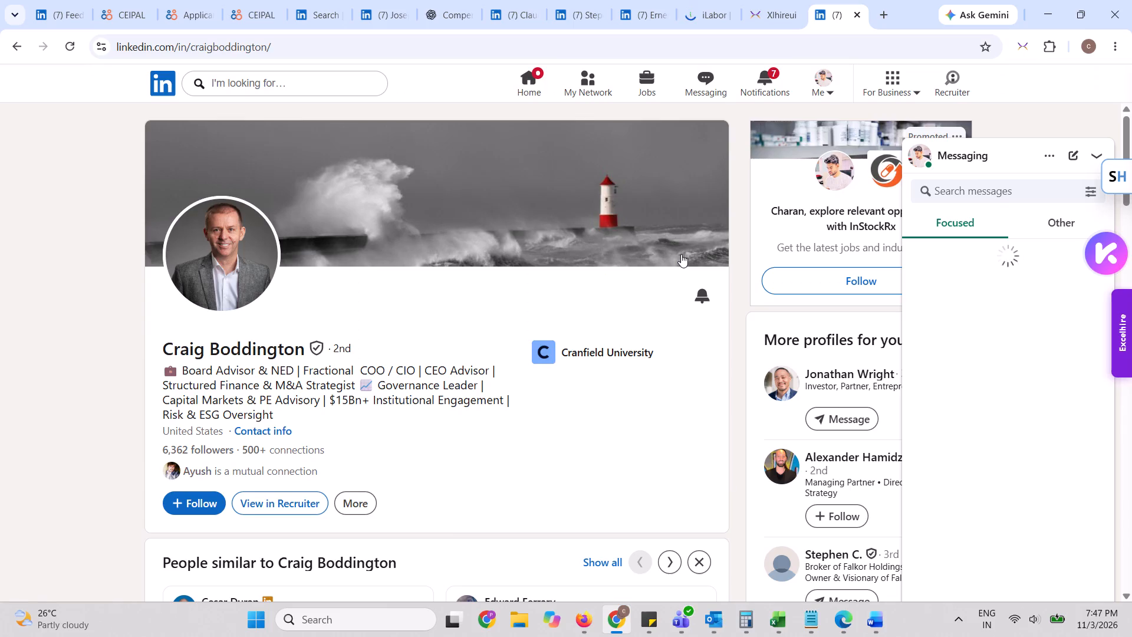
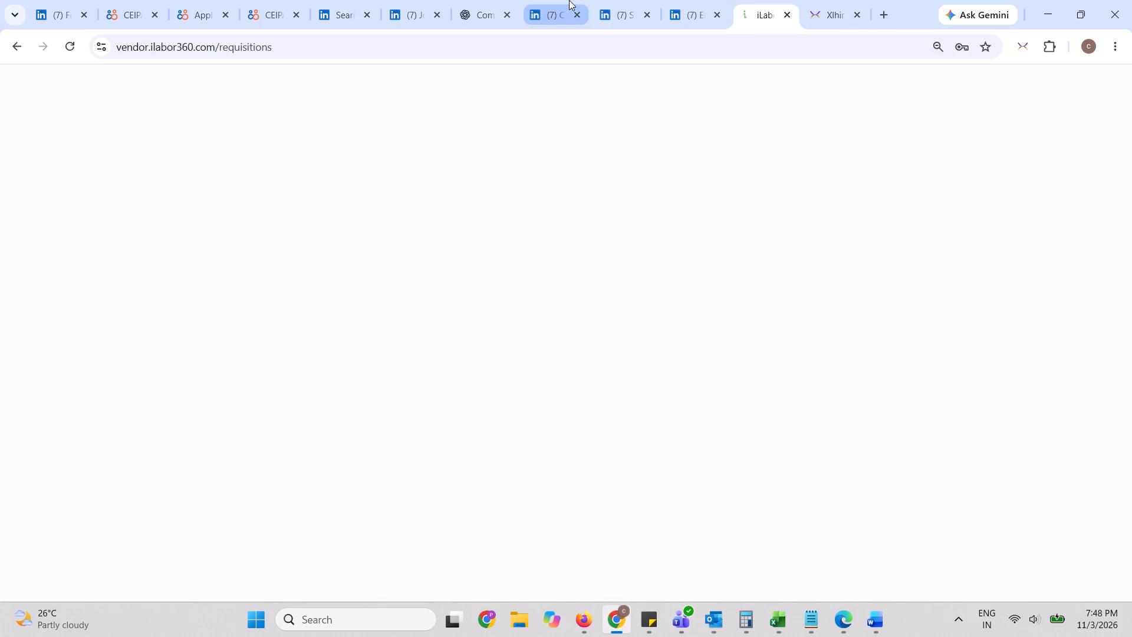
Return to the Miami Lead Business Analyst's LinkedIn profile and display its additional profile actions to check the connection option.
{"action": "left_click", "coordinate": [685, 0]}
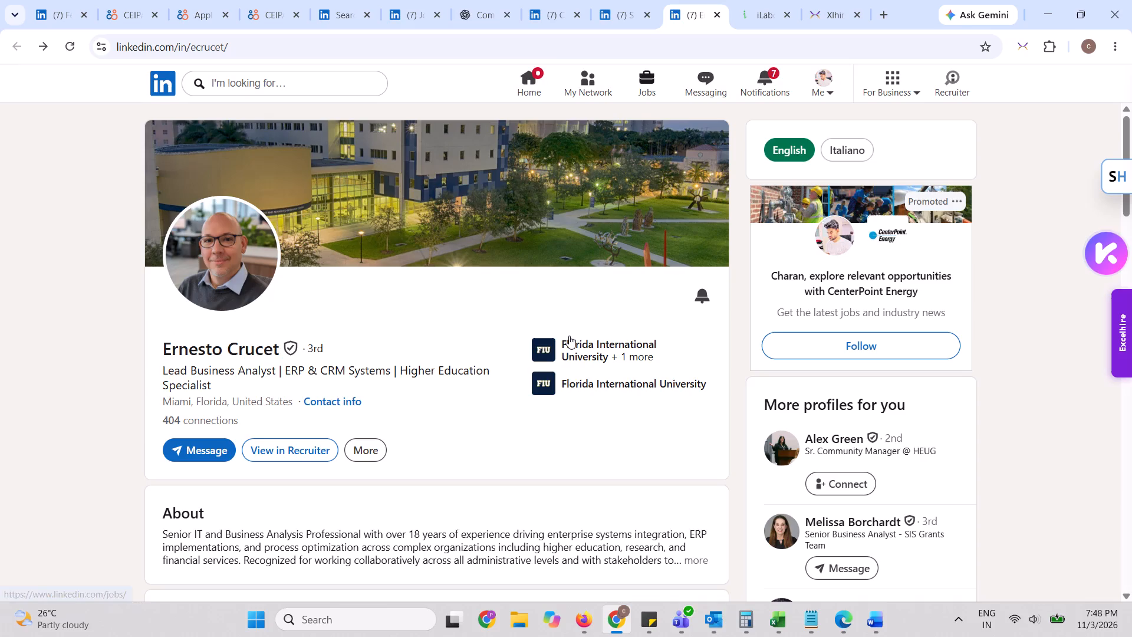
{"action": "scroll", "coordinate": [569, 336], "scroll_direction": "down", "scroll_amount": 1}
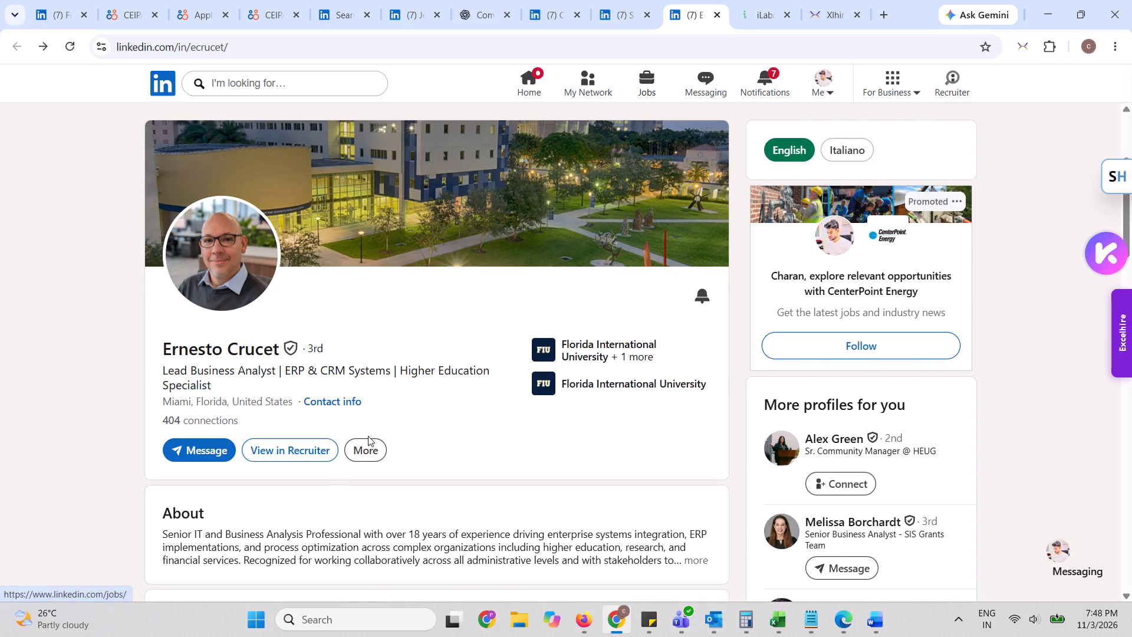
{"action": "left_click", "coordinate": [371, 238]}
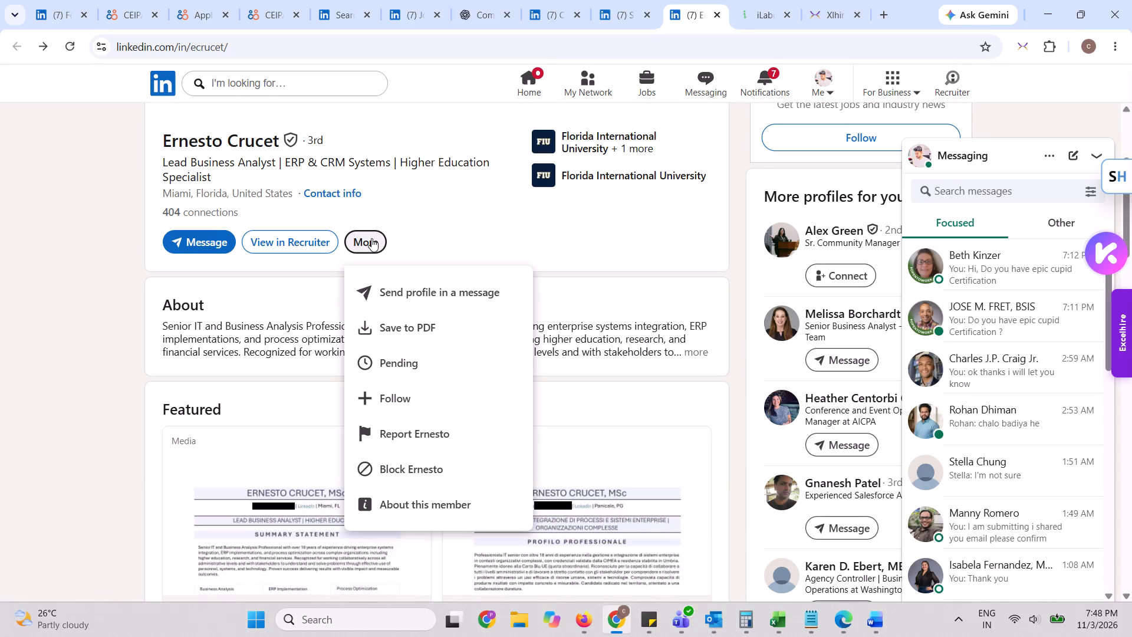
Skim the Lead Business Analyst's ERP and CRM profile down to the Experience section and close that profile's tab.
{"action": "left_click", "coordinate": [132, 376]}
{"action": "scroll", "coordinate": [132, 376], "scroll_direction": "down", "scroll_amount": 5}
{"action": "scroll", "coordinate": [132, 376], "scroll_direction": "up", "scroll_amount": 1}
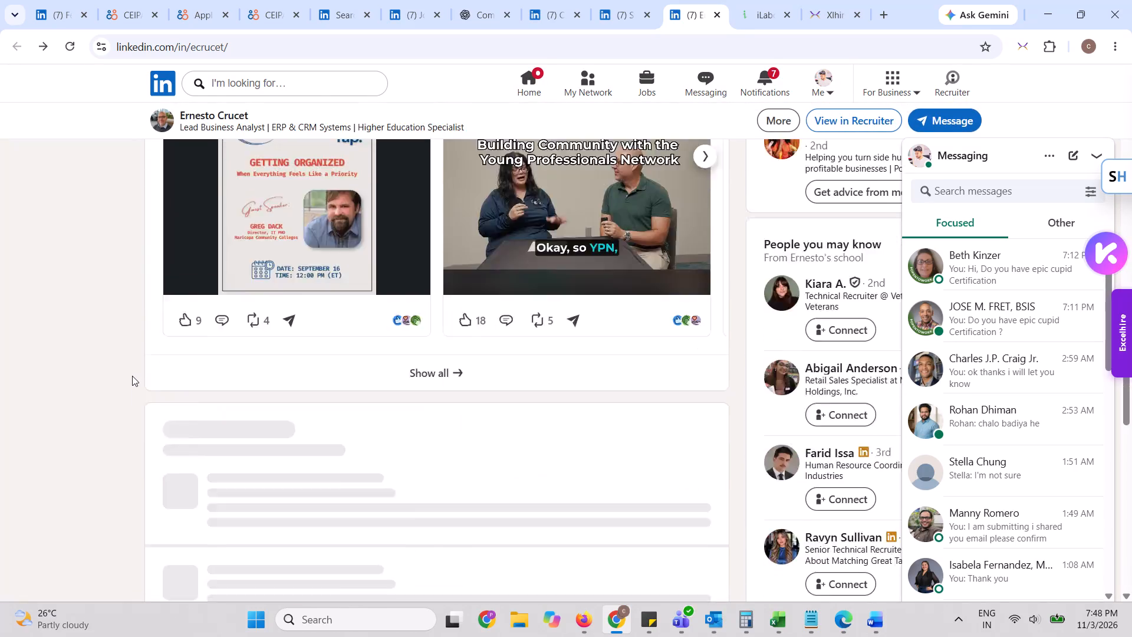
{"action": "scroll", "coordinate": [132, 376], "scroll_direction": "up", "scroll_amount": 3}
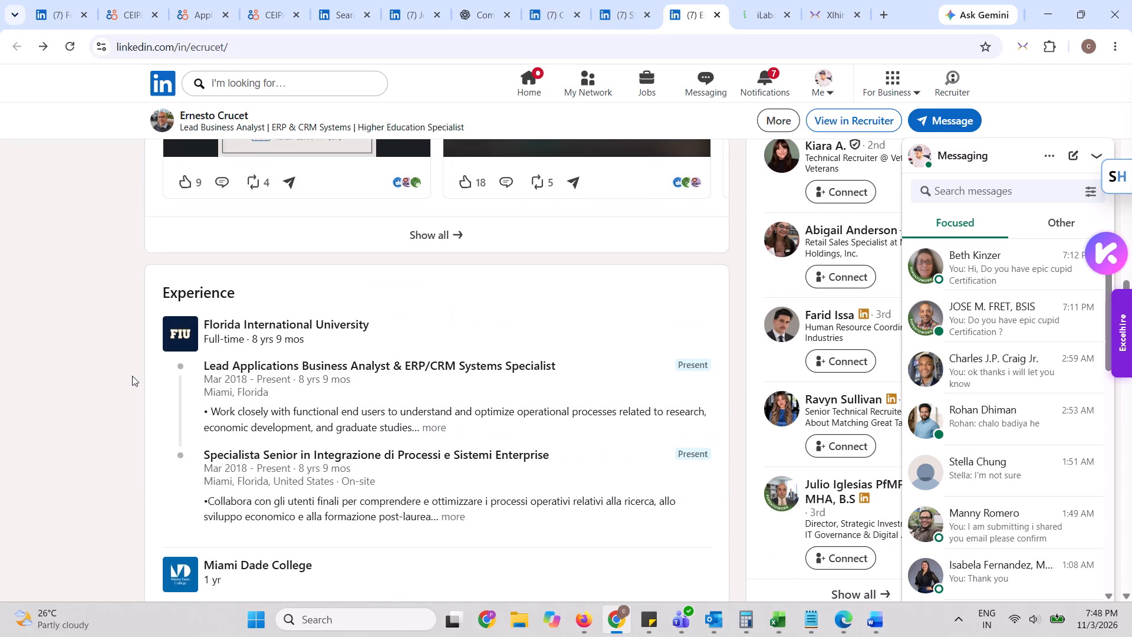
{"action": "scroll", "coordinate": [132, 376], "scroll_direction": "up", "scroll_amount": 1}
{"action": "left_click", "coordinate": [721, 15]}
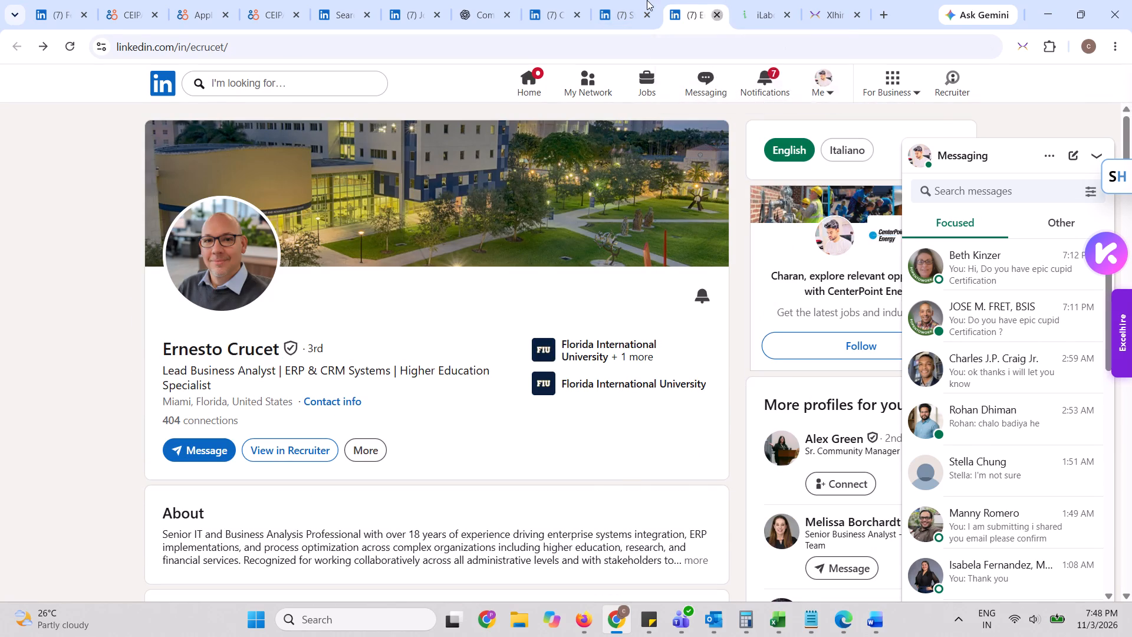
Close the LinkedIn profile tab of the Financial Analyst at ORIGIN PC, Corsair.
{"action": "left_click", "coordinate": [644, 0]}
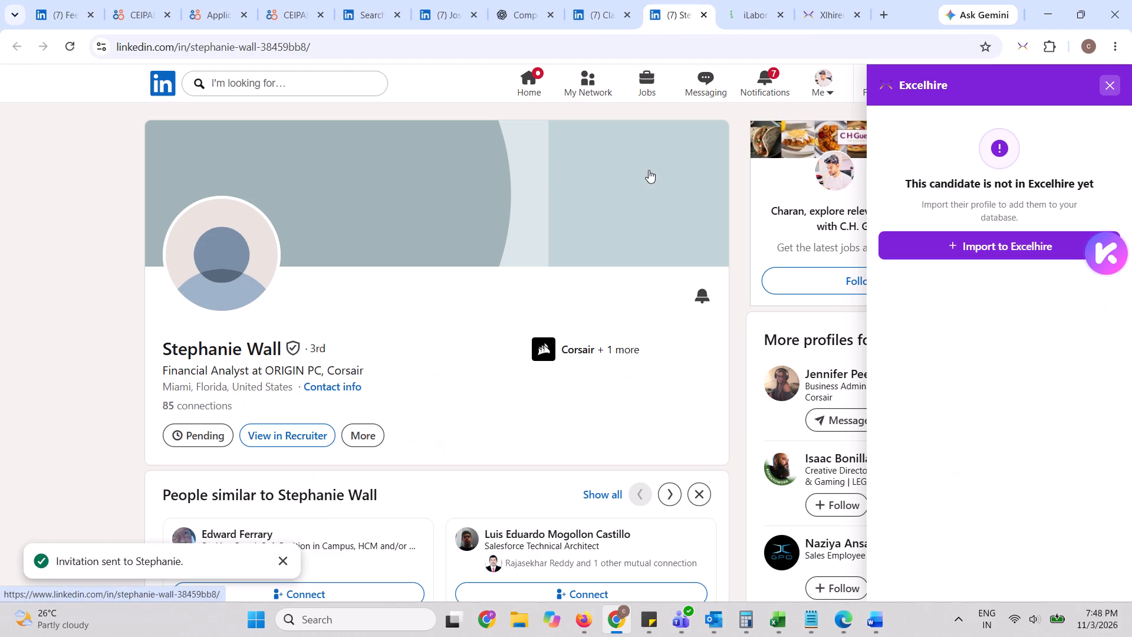
{"action": "left_click", "coordinate": [703, 14]}
Check the PMP-licensed Norwegian Cruise Line candidate's LinkedIn profile and close its tab.
{"action": "left_click", "coordinate": [589, 0]}
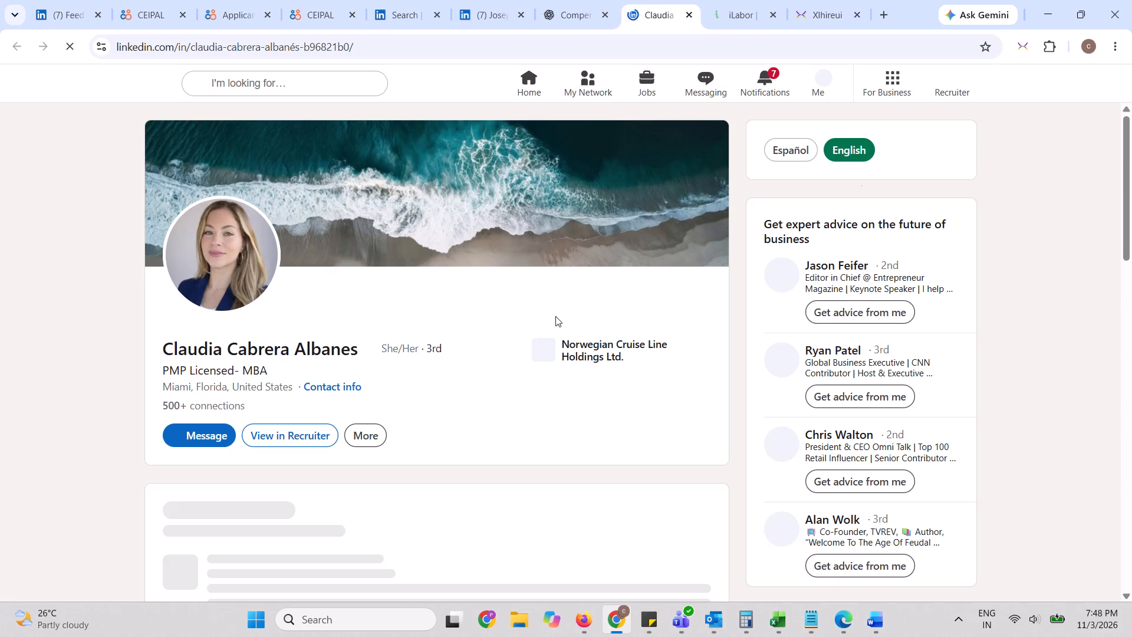
{"action": "left_click", "coordinate": [368, 441]}
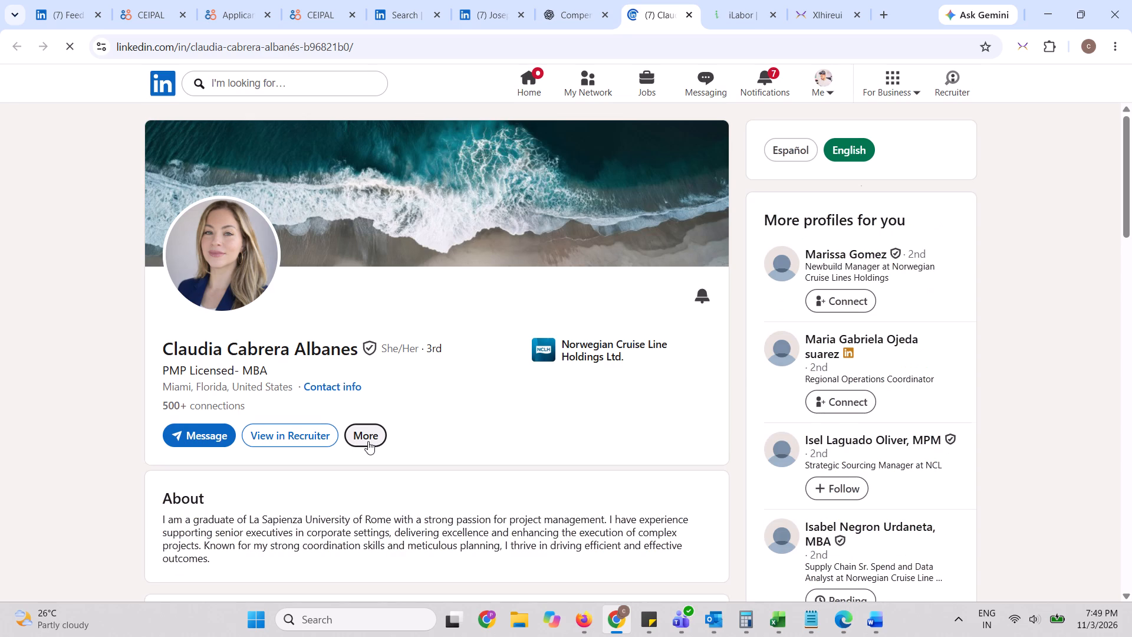
{"action": "left_click", "coordinate": [689, 19]}
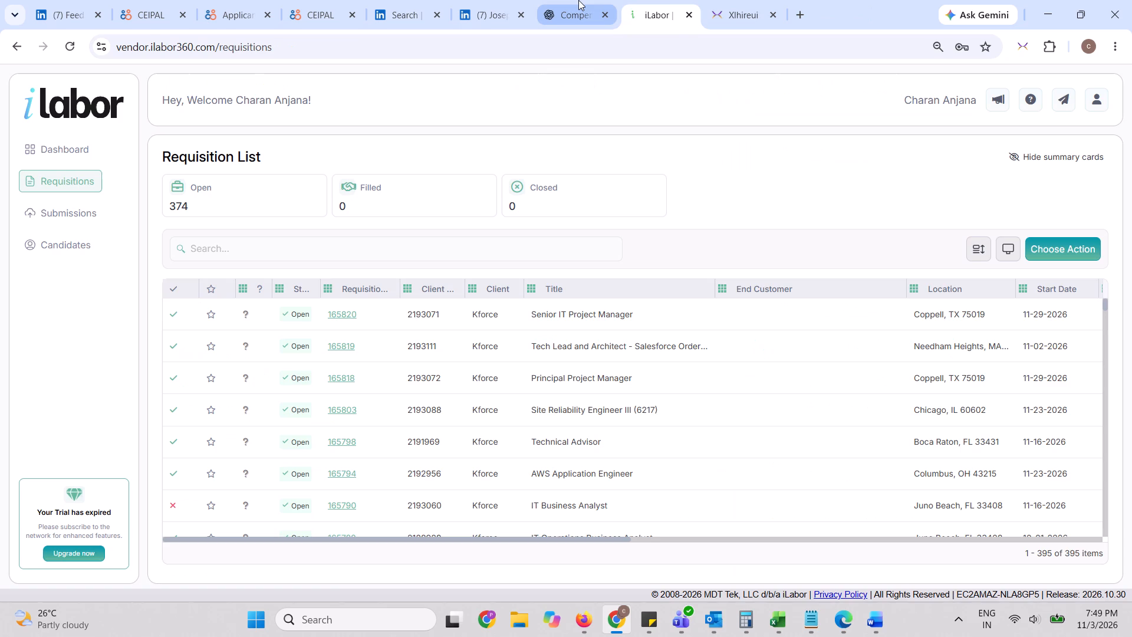
Switch to the open ChatGPT conversation.
{"action": "left_click", "coordinate": [578, 0]}
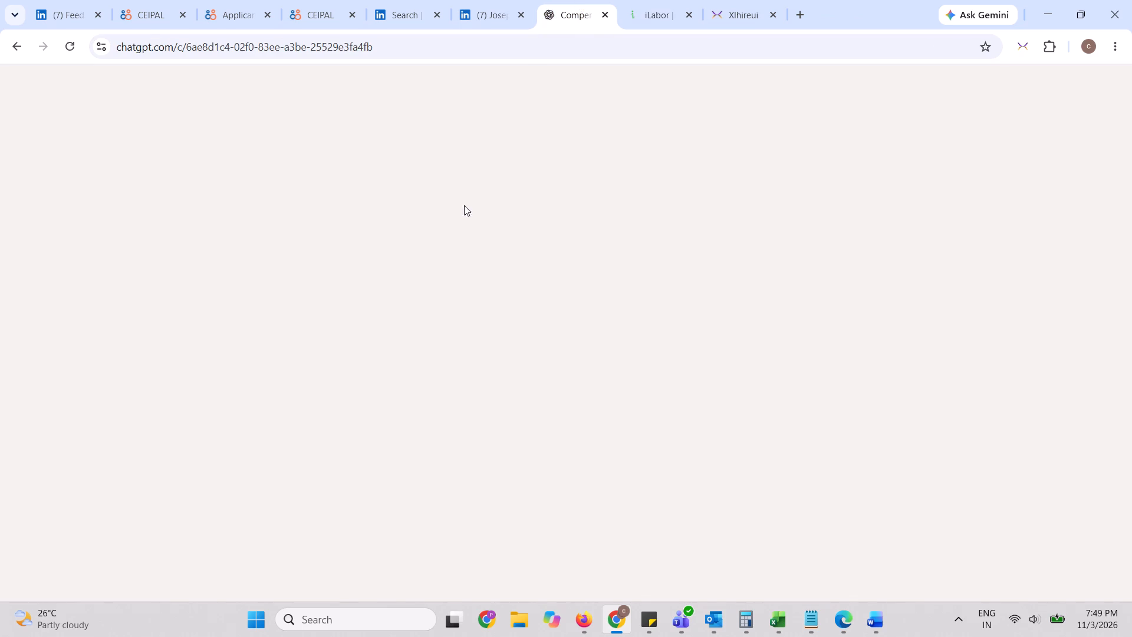
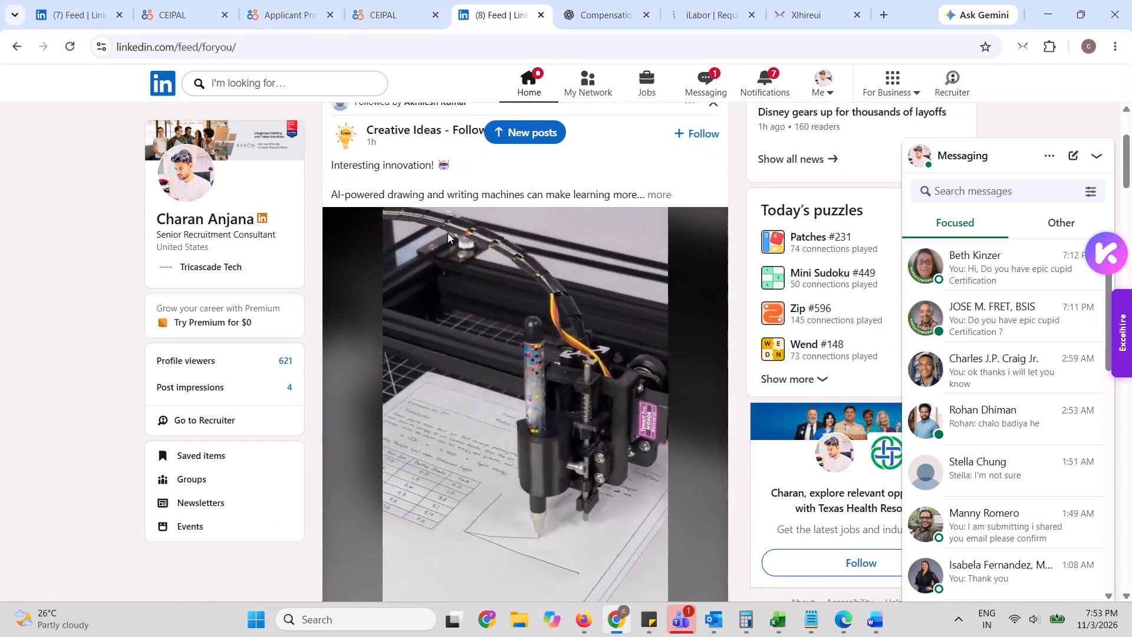
Switch to the CEIPAL page showing the Dice candidate search results for Miami, FL.
{"action": "left_click", "coordinate": [412, 0]}
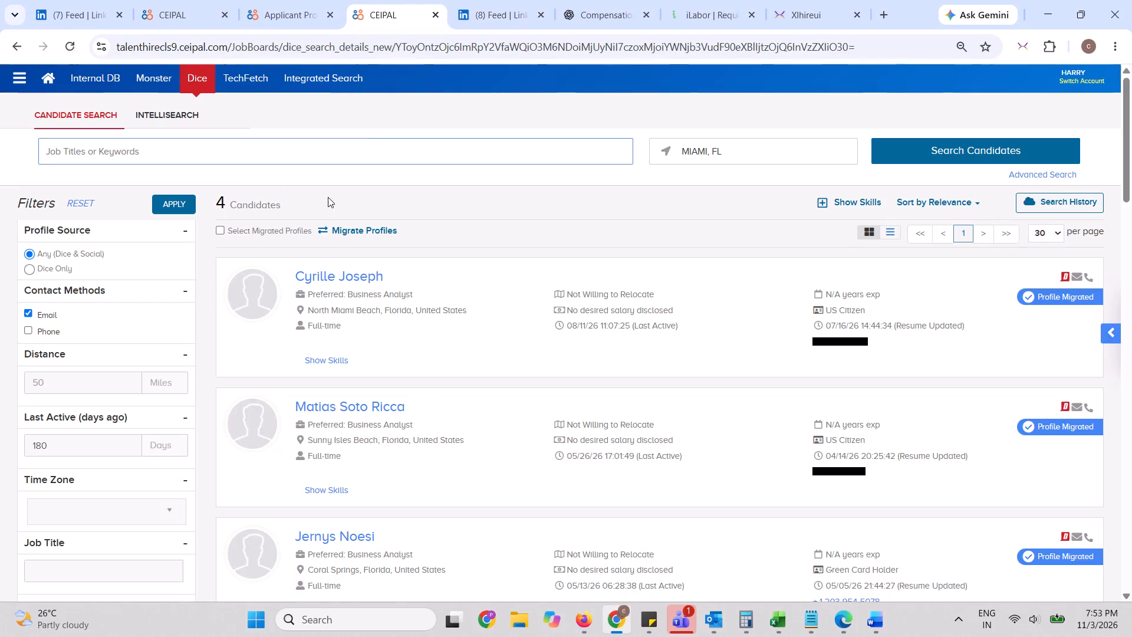
{"action": "left_click", "coordinate": [328, 197]}
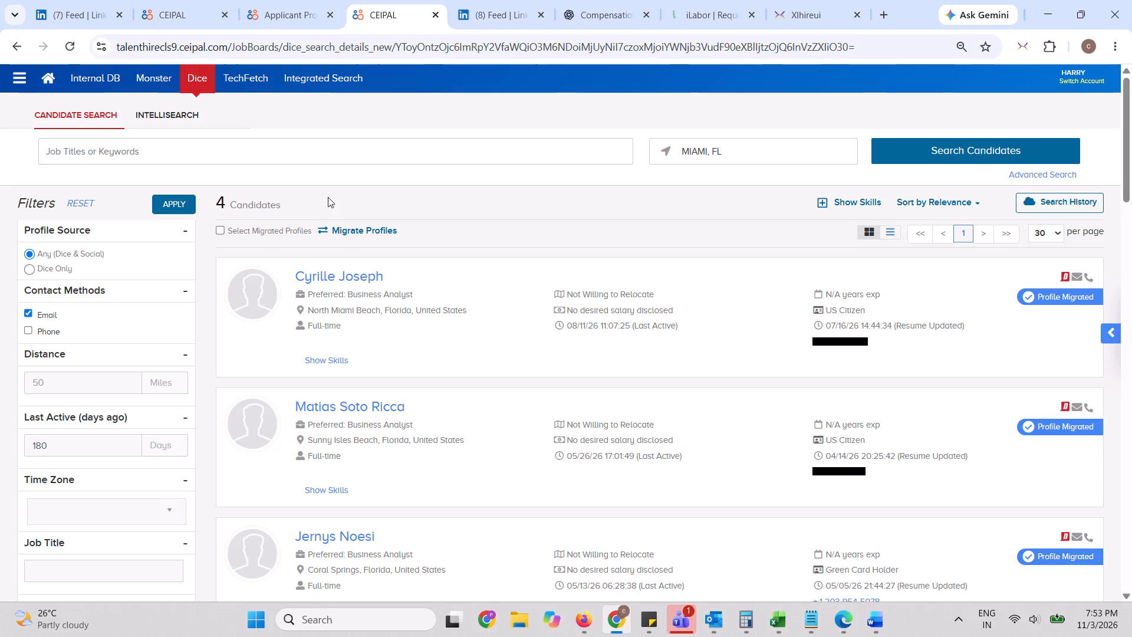
Restore the Dice keyword query and search LinkedIn for ("Business Analyst" OR "Business Systems Analyst" OR "IT Business Analyst" OR "Functional Analyst") AND "Italian".
{"action": "left_click", "coordinate": [328, 197]}
{"action": "left_click", "coordinate": [489, 0]}
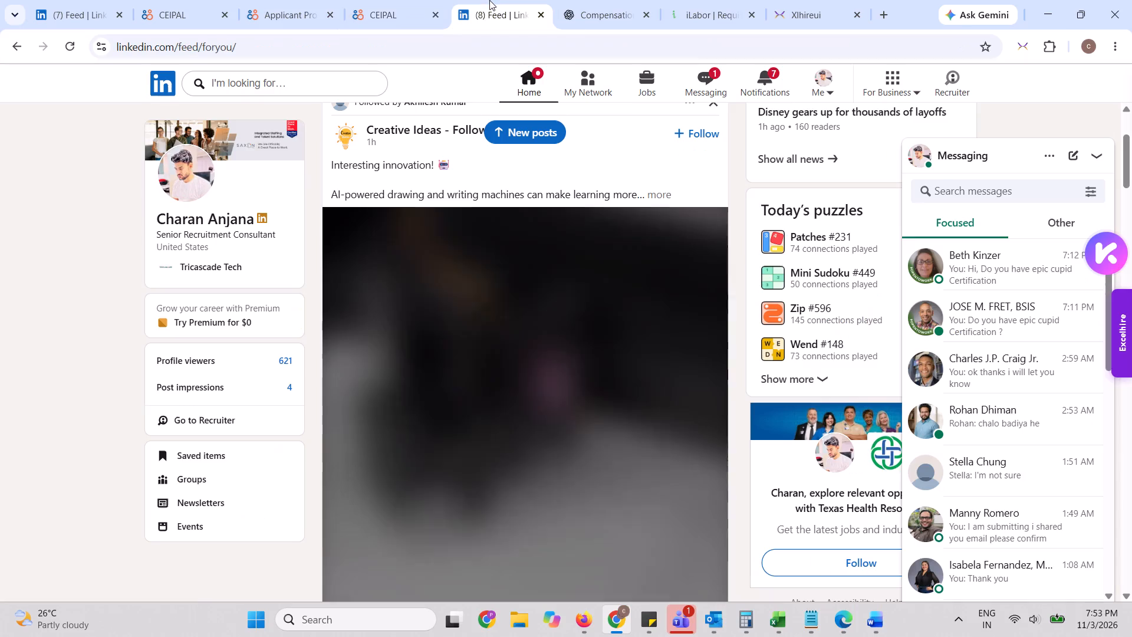
{"action": "left_click", "coordinate": [410, 1]}
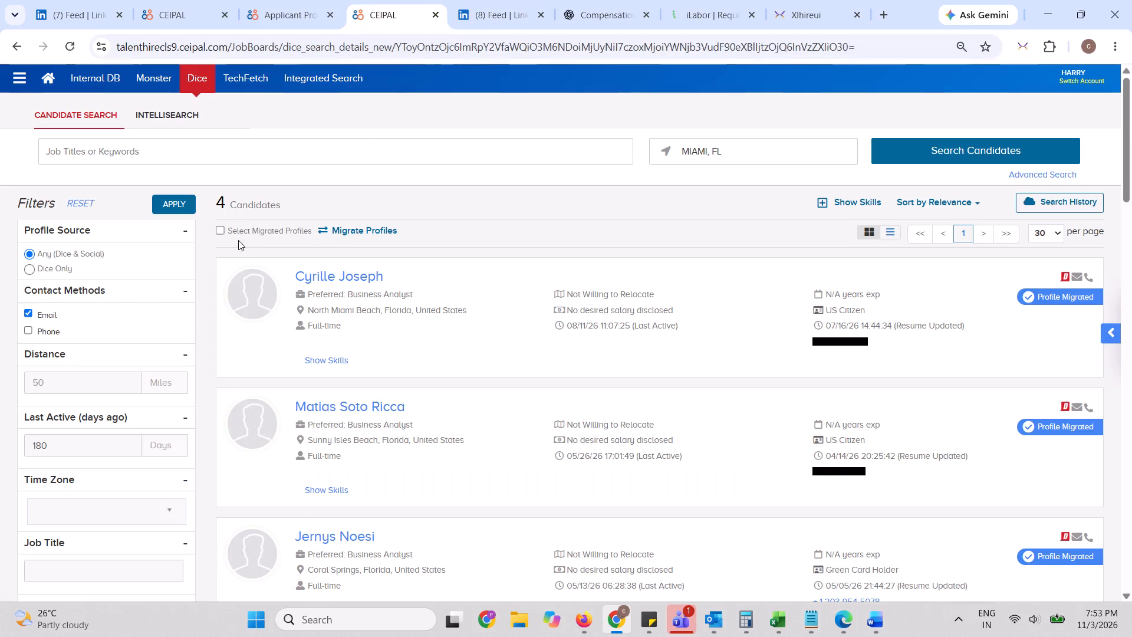
{"action": "key", "text": "ctrl+z"}
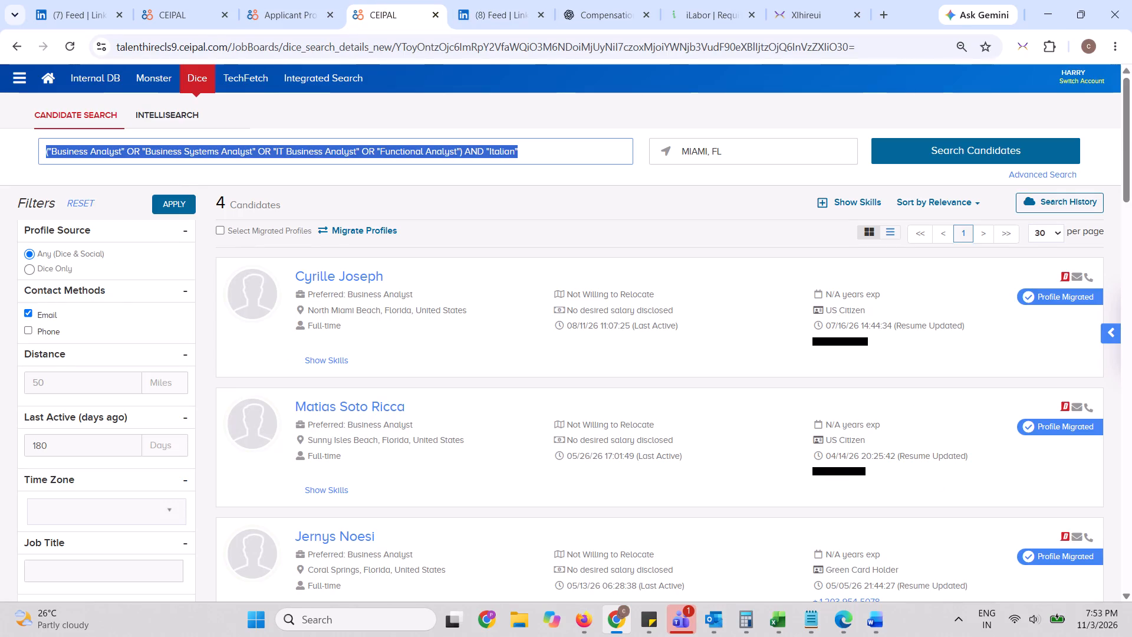
{"action": "left_click", "coordinate": [470, 5]}
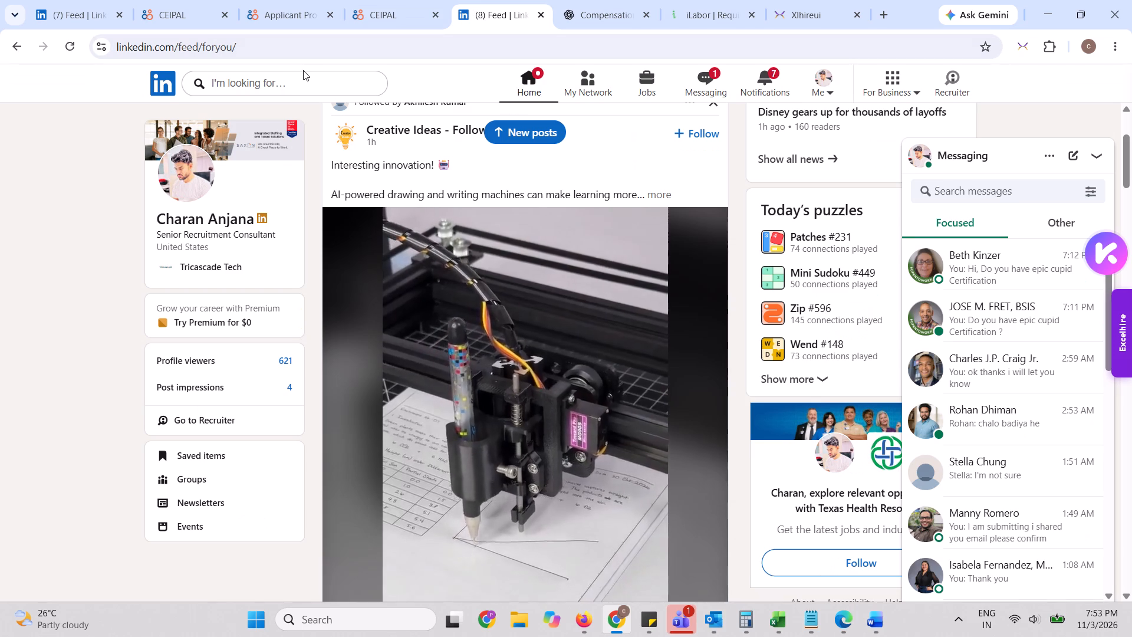
{"action": "left_click", "coordinate": [304, 74]}
{"action": "left_click", "coordinate": [340, 211]}
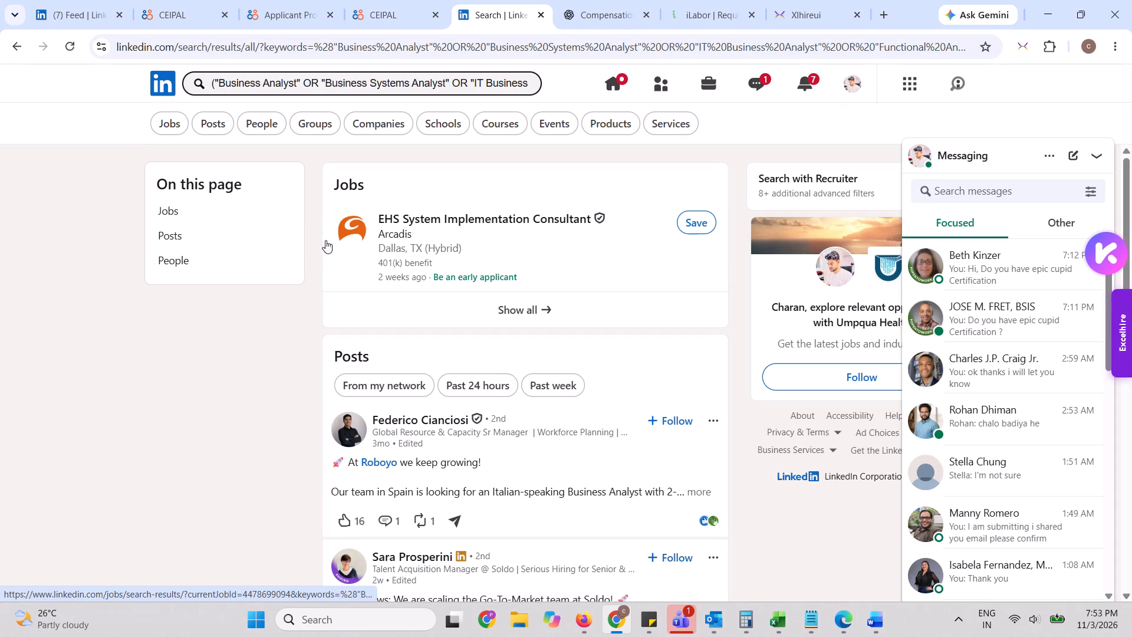
Limit the LinkedIn search results to people located in Miami, Florida, United States.
{"action": "left_click", "coordinate": [261, 126]}
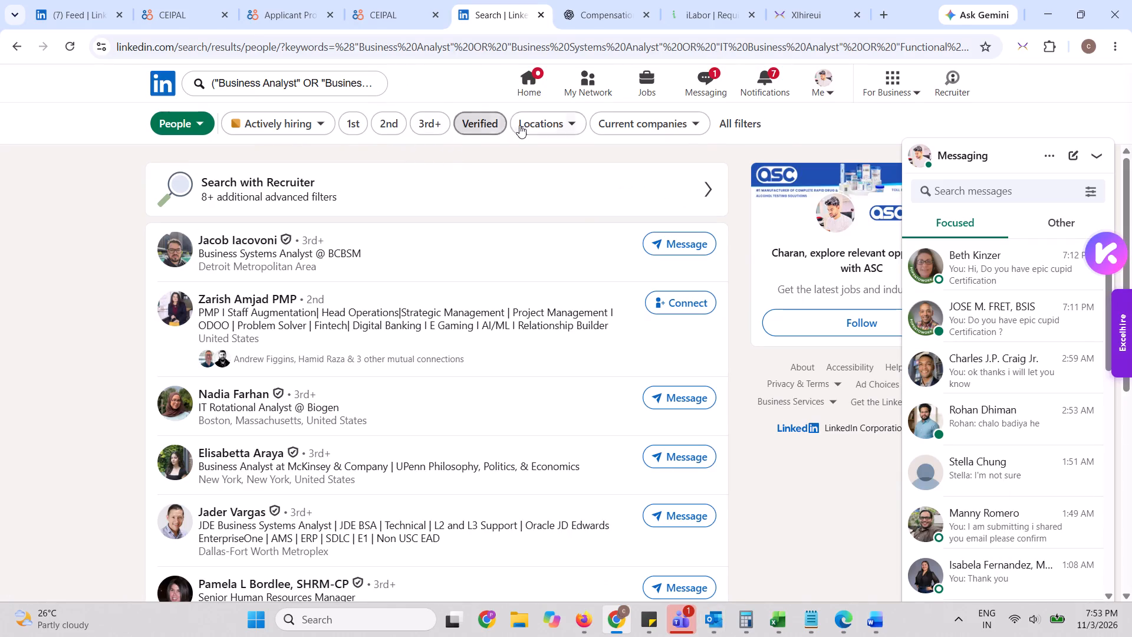
{"action": "left_click", "coordinate": [525, 125]}
{"action": "left_click", "coordinate": [565, 168]}
{"action": "type", "text": "miami"}
{"action": "left_click", "coordinate": [596, 211]}
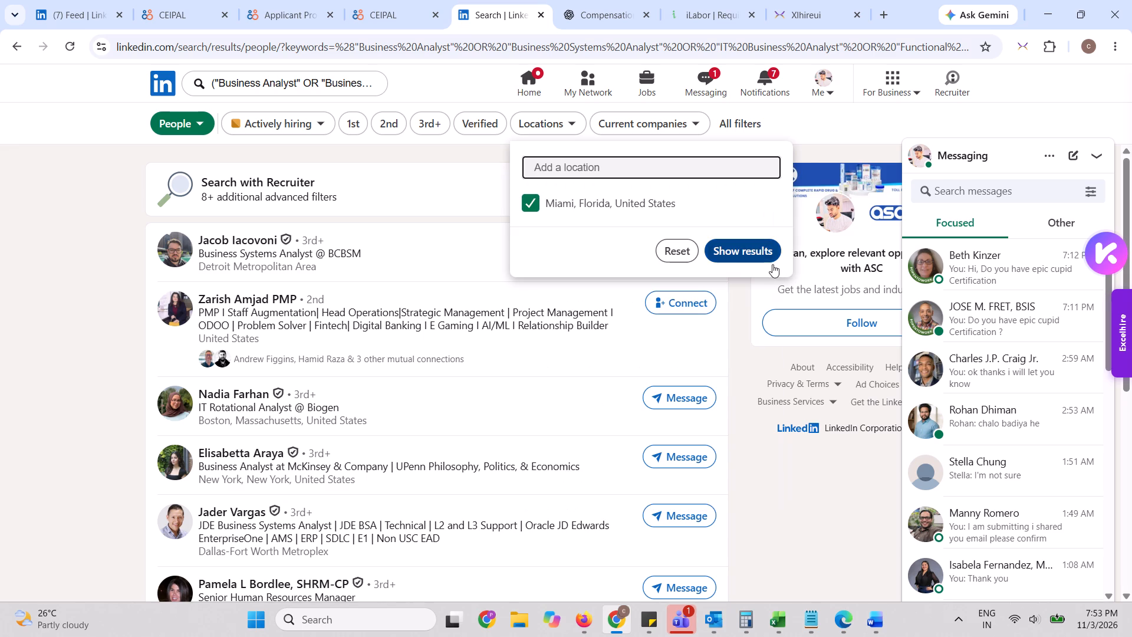
{"action": "left_click", "coordinate": [707, 246]}
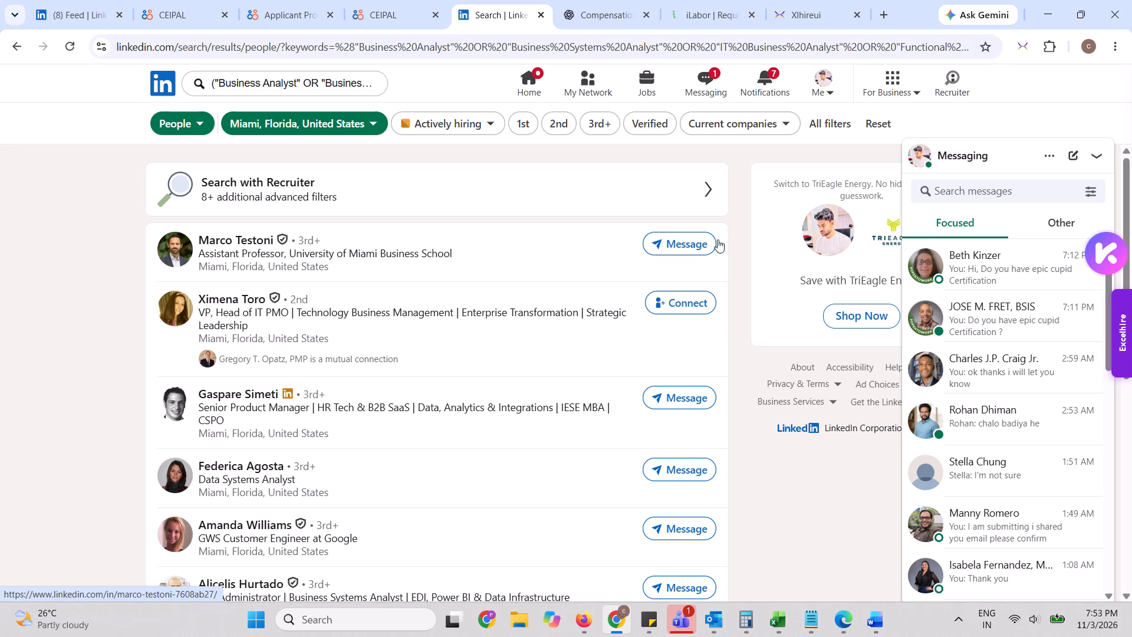
Skim the first page of Miami people results and go to results page 2.
{"action": "scroll", "coordinate": [440, 406], "scroll_direction": "down", "scroll_amount": 6}
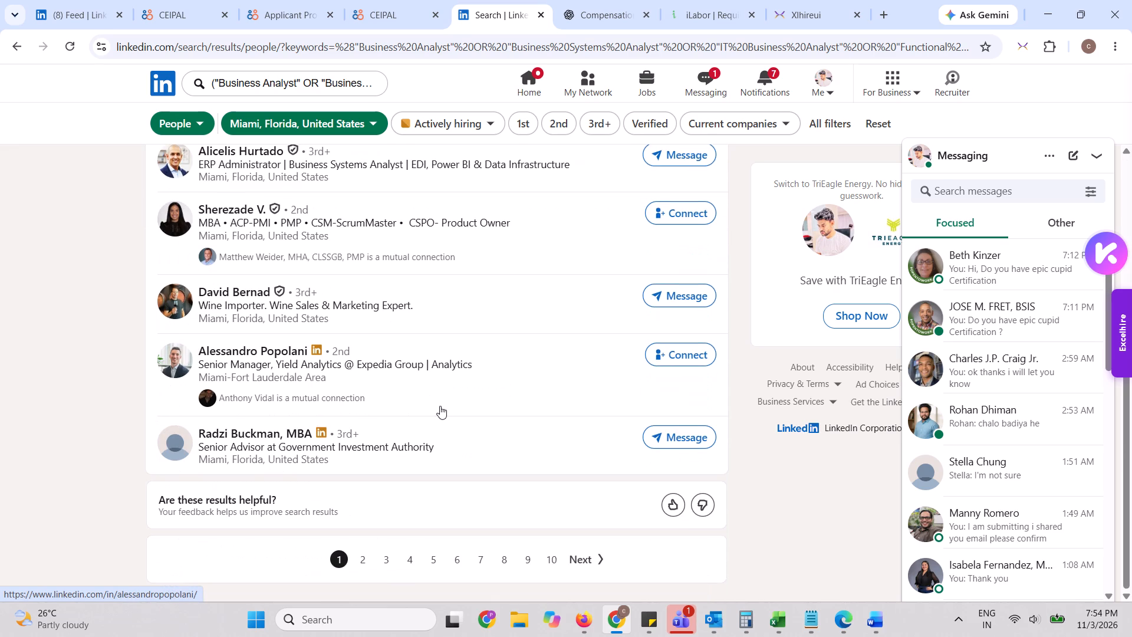
{"action": "scroll", "coordinate": [440, 406], "scroll_direction": "up", "scroll_amount": 8}
{"action": "scroll", "coordinate": [440, 406], "scroll_direction": "down", "scroll_amount": 4}
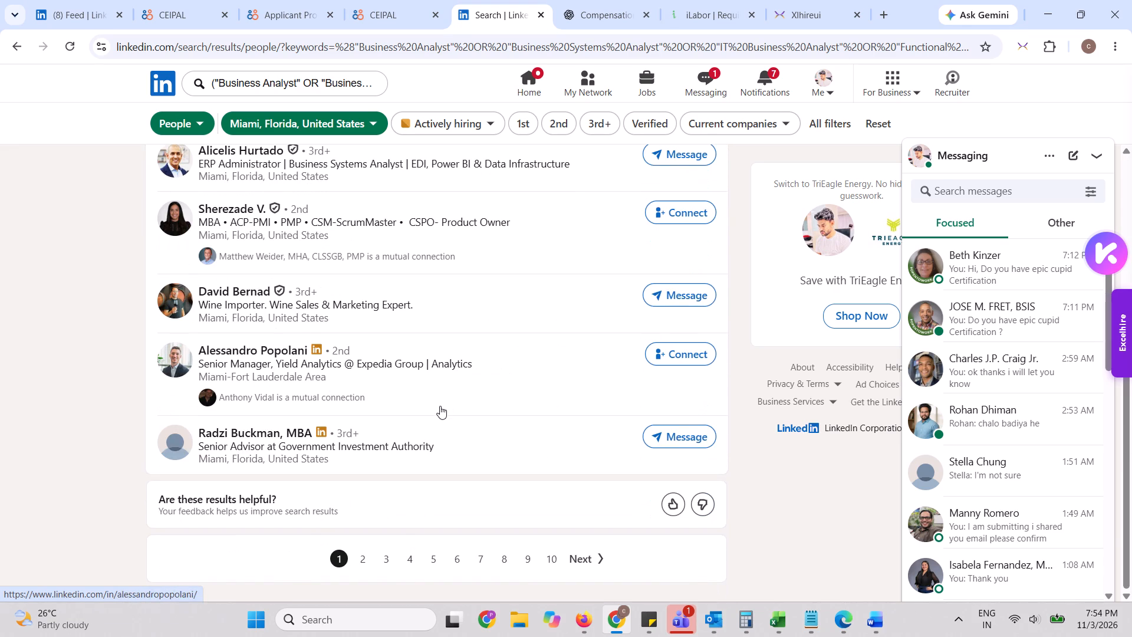
{"action": "left_click", "coordinate": [361, 560]}
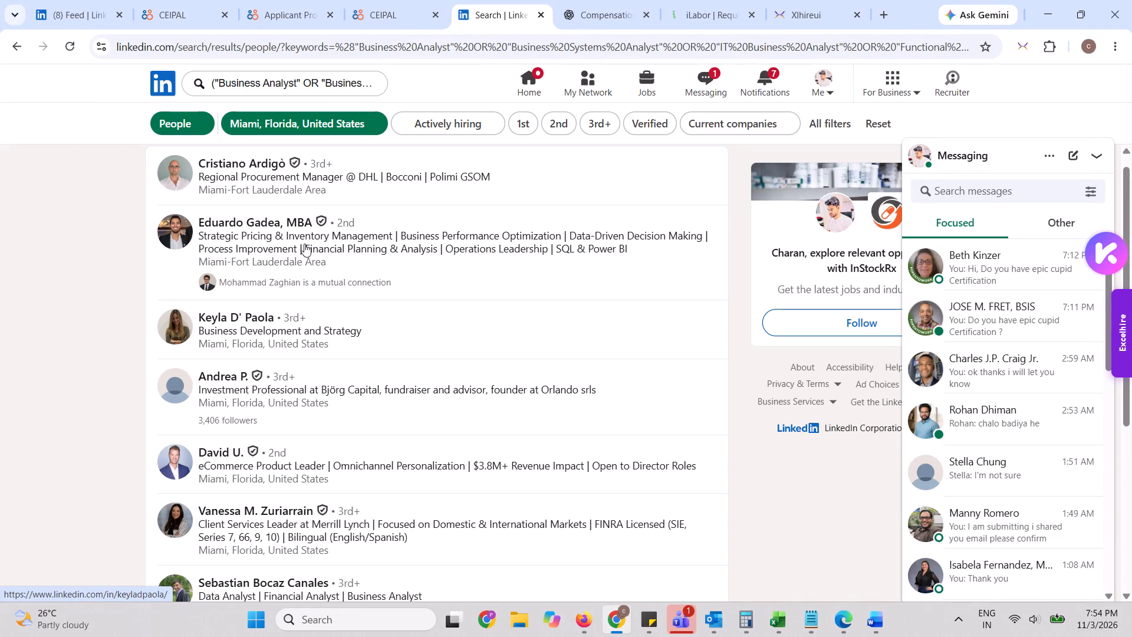
Open the last four candidate profiles on results page 2 in separate tabs and go to results page 3.
{"action": "scroll", "coordinate": [335, 336], "scroll_direction": "down", "scroll_amount": 3}
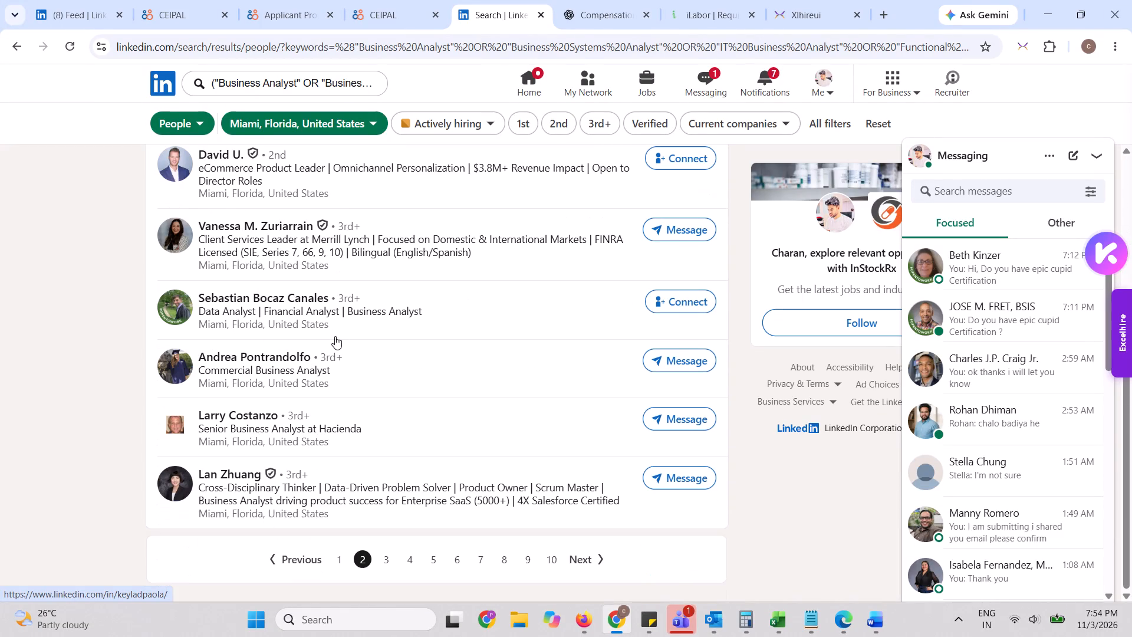
{"action": "scroll", "coordinate": [335, 336], "scroll_direction": "down", "scroll_amount": 1}
{"action": "left_click", "coordinate": [252, 298], "text": "ctrl"}
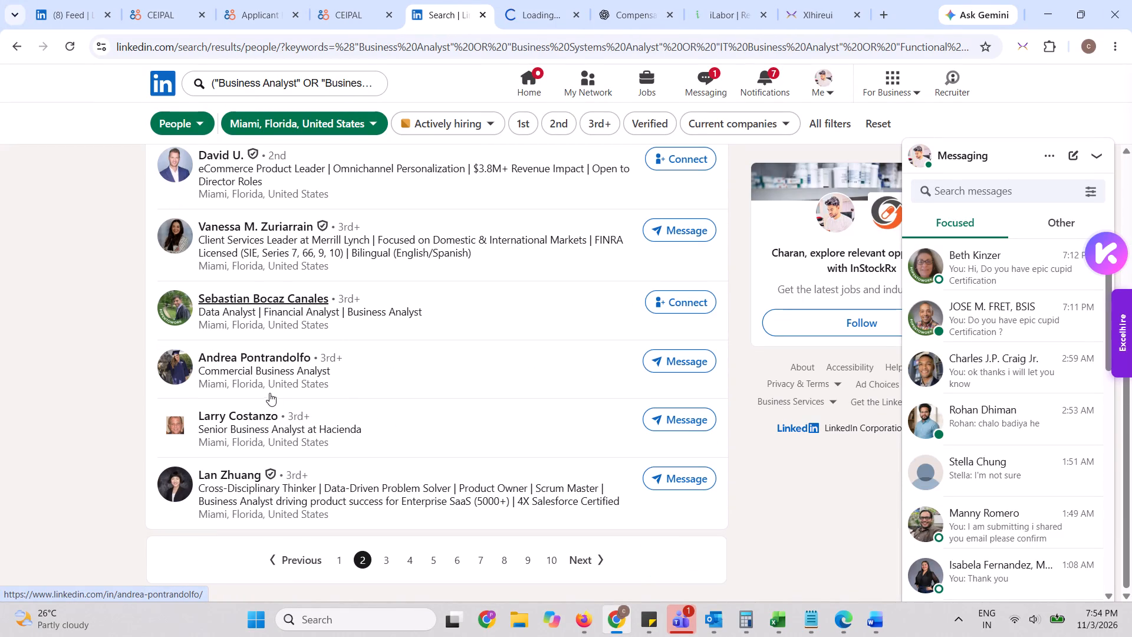
{"action": "left_click", "coordinate": [265, 356], "text": "ctrl"}
{"action": "left_click", "coordinate": [266, 412], "text": "ctrl"}
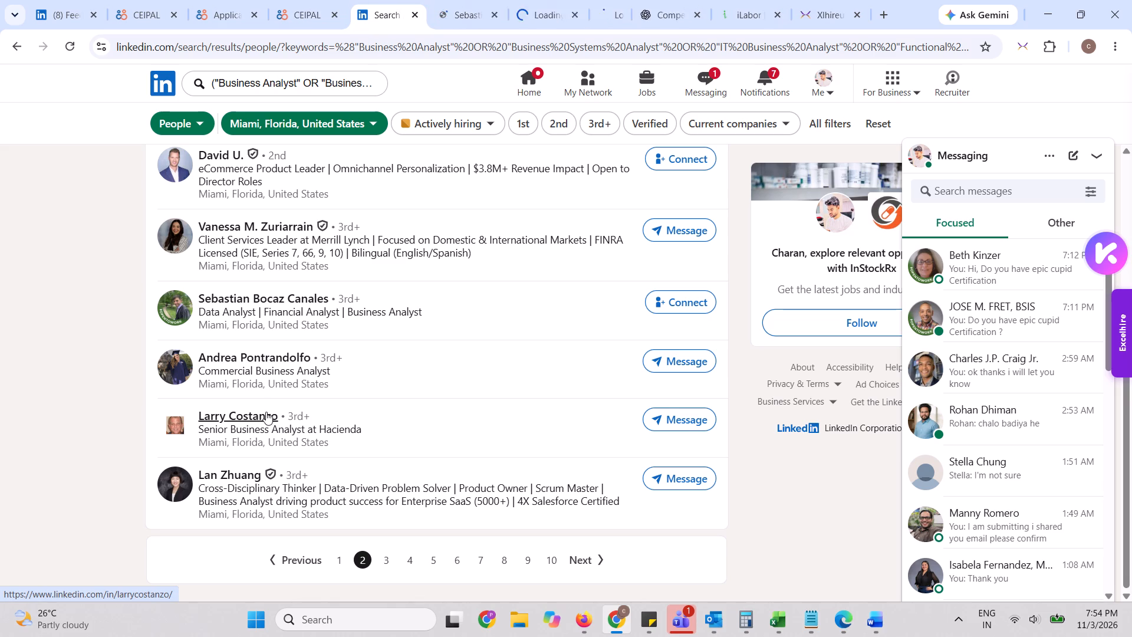
{"action": "left_click", "coordinate": [248, 478], "text": "ctrl"}
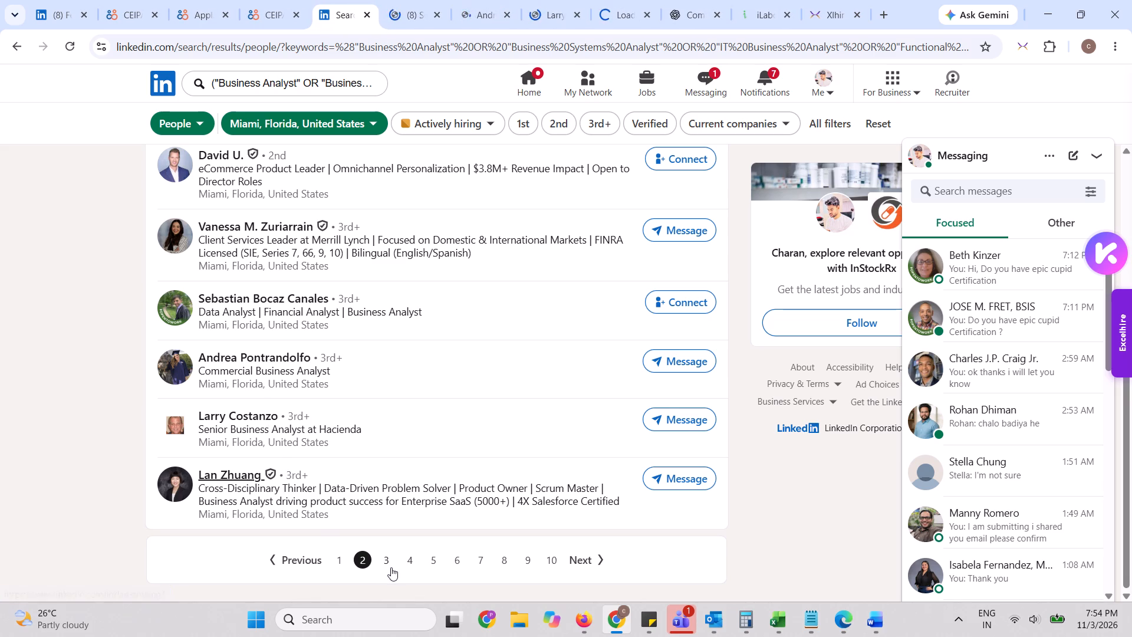
{"action": "left_click", "coordinate": [387, 560]}
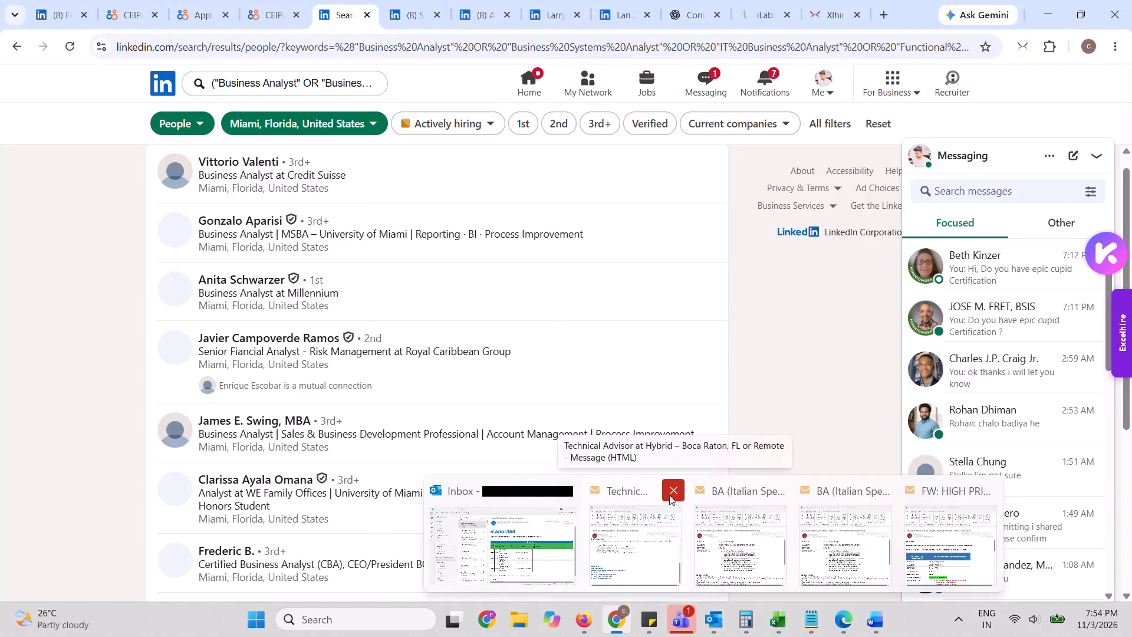
Close the Outlook message window "Technical Advisor at Hybrid – Boca Raton, FL or Remote".
{"action": "left_click", "coordinate": [669, 492]}
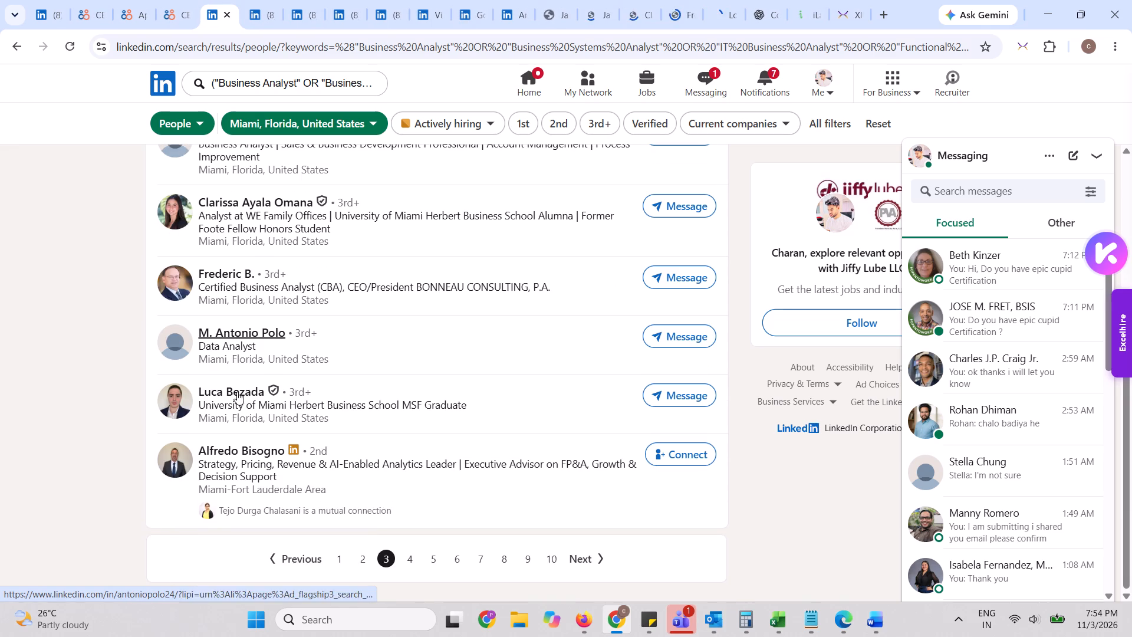
Switch to the opened profile headed "Data Analyst | Financial Analyst | Business Analyst" and try searching the page for "ita".
{"action": "left_click", "coordinate": [298, 0]}
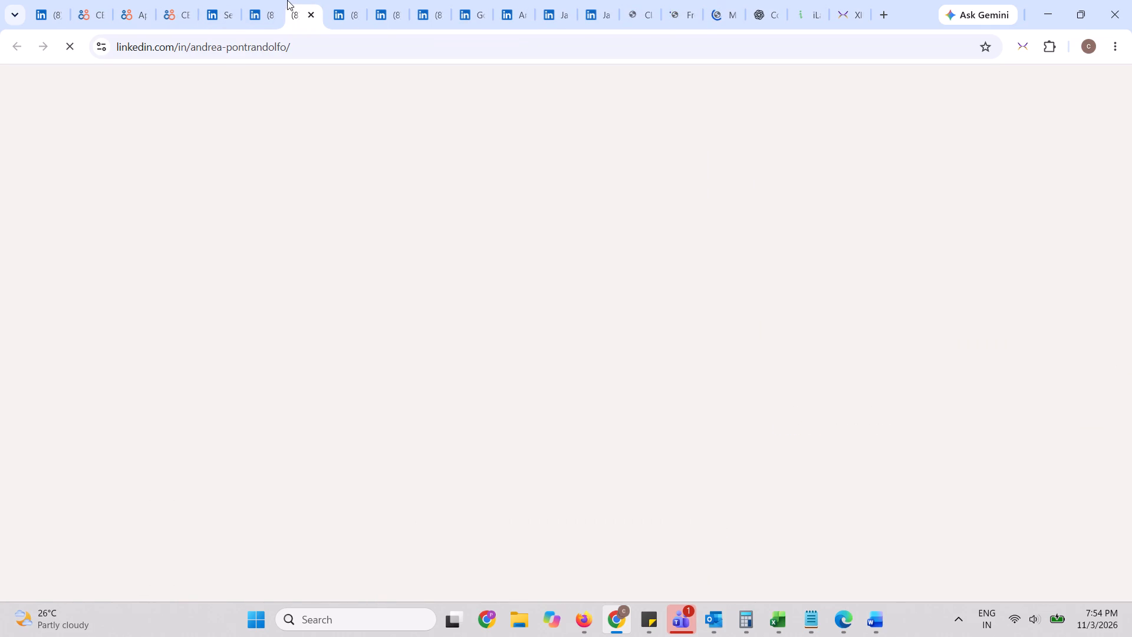
{"action": "left_click", "coordinate": [287, 0]}
{"action": "left_click", "coordinate": [262, 0]}
{"action": "key", "text": "ctrl+f"}
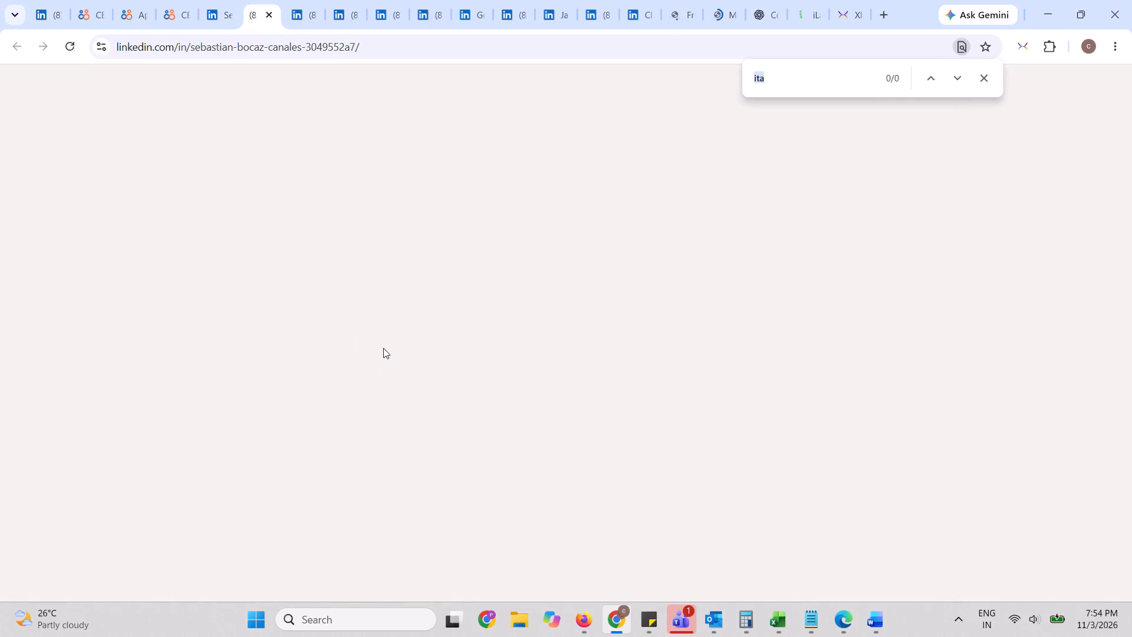
{"action": "left_click", "coordinate": [981, 86]}
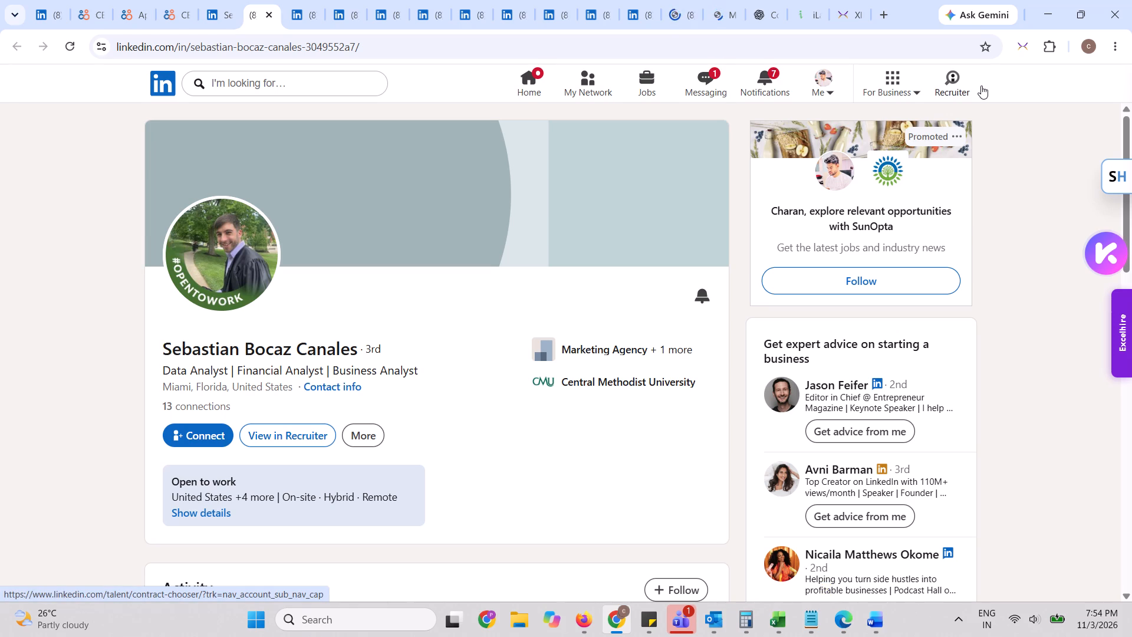
{"action": "key", "text": "ctrl+f"}
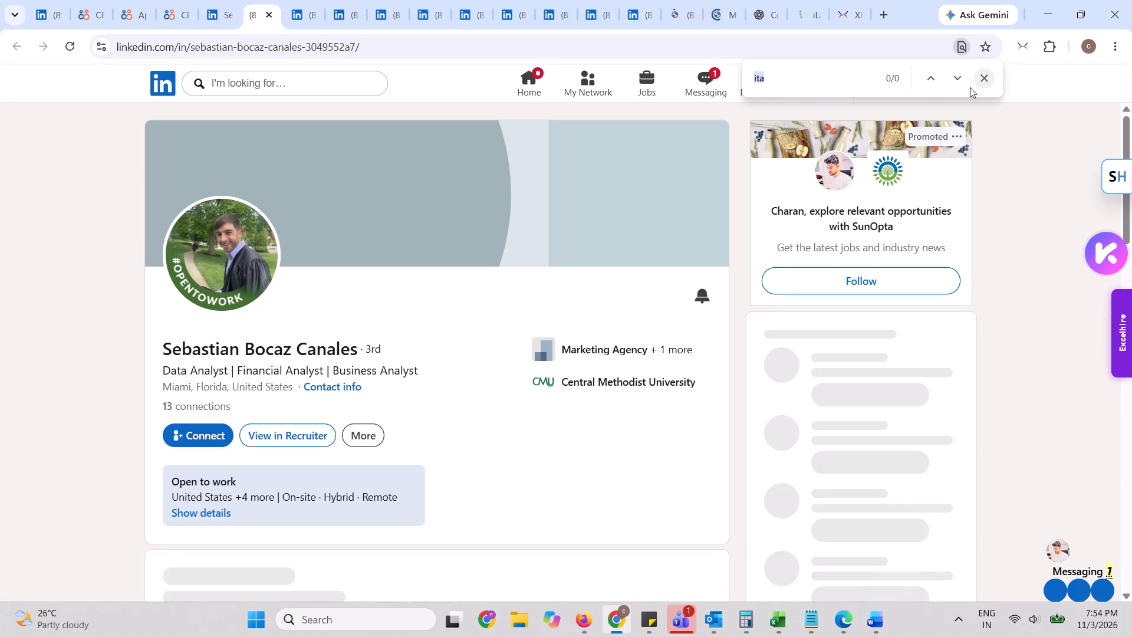
{"action": "key", "text": "Right"}
{"action": "key", "text": "Return"}
{"action": "key", "text": "Return"}
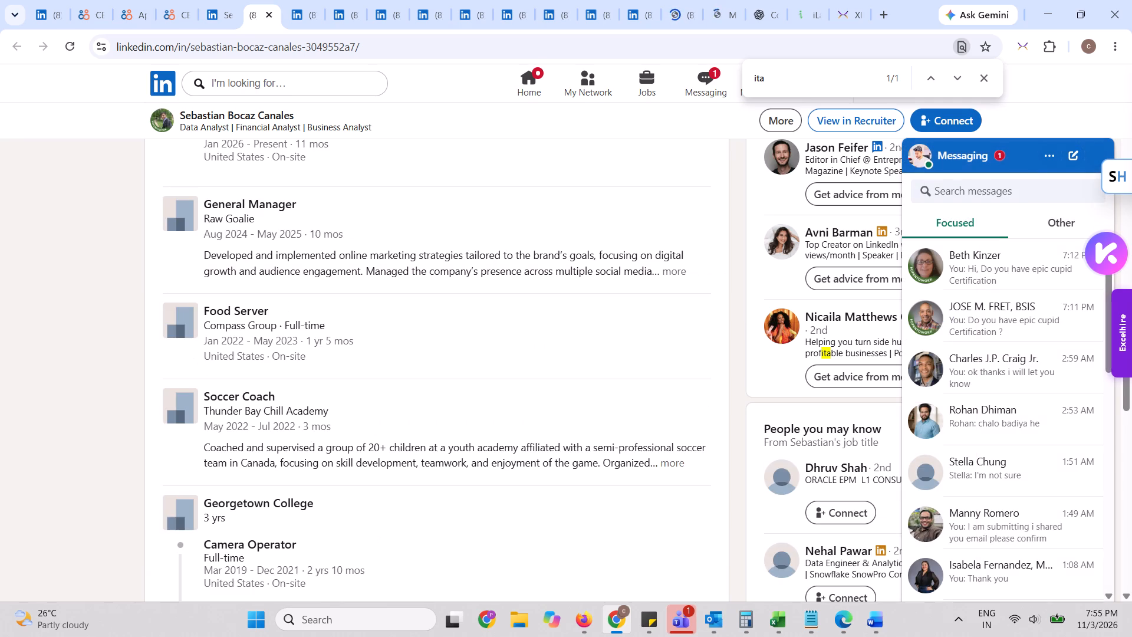
{"action": "key", "text": "Return"}
{"action": "key", "text": "Return"}
{"action": "scroll", "coordinate": [489, 339], "scroll_direction": "down", "scroll_amount": 1}
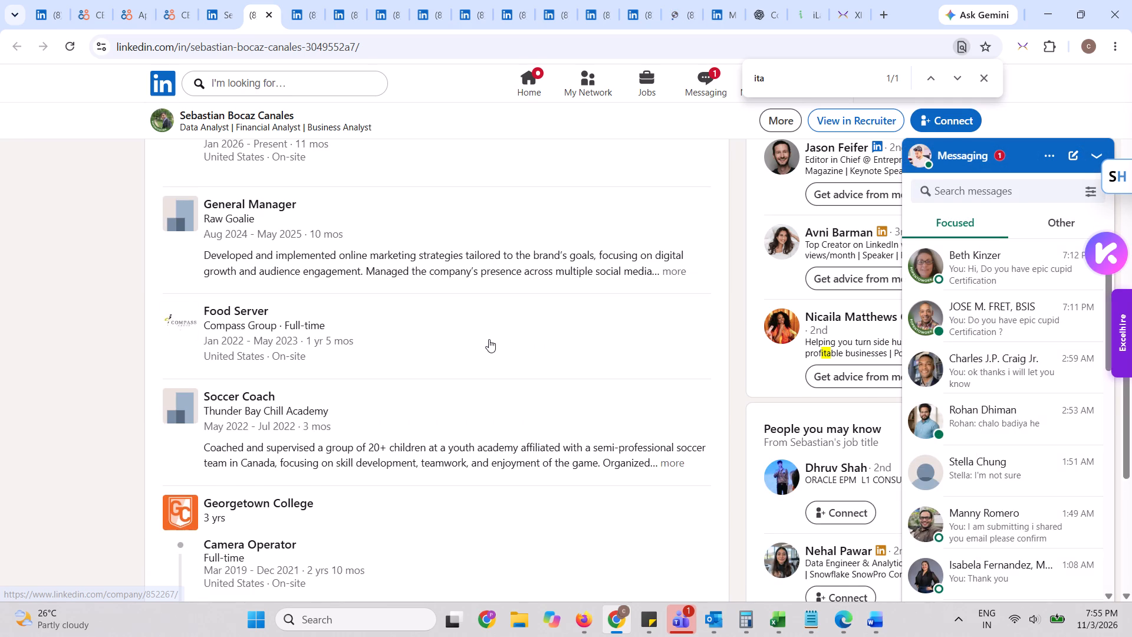
{"action": "scroll", "coordinate": [489, 339], "scroll_direction": "down", "scroll_amount": 5}
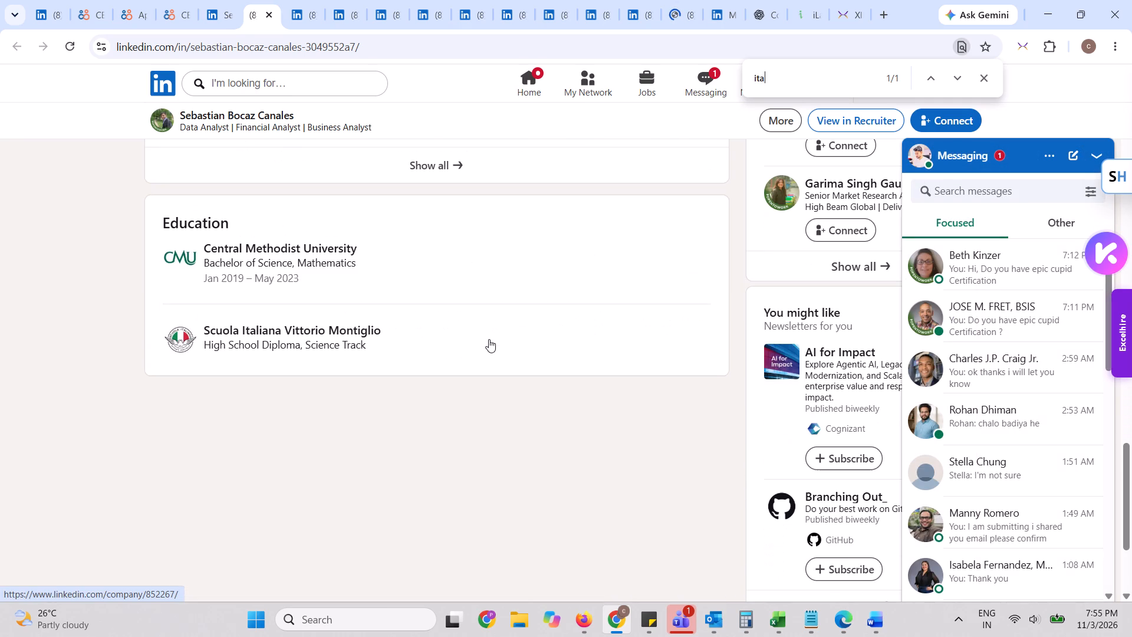
{"action": "scroll", "coordinate": [489, 339], "scroll_direction": "up", "scroll_amount": 4}
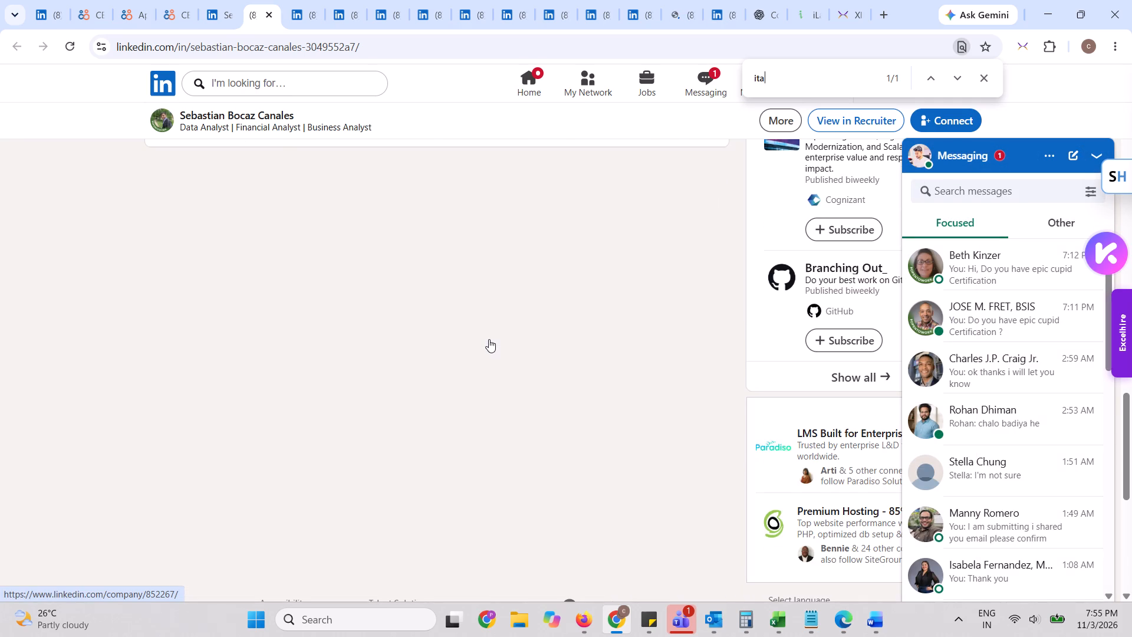
{"action": "scroll", "coordinate": [489, 339], "scroll_direction": "up", "scroll_amount": 7}
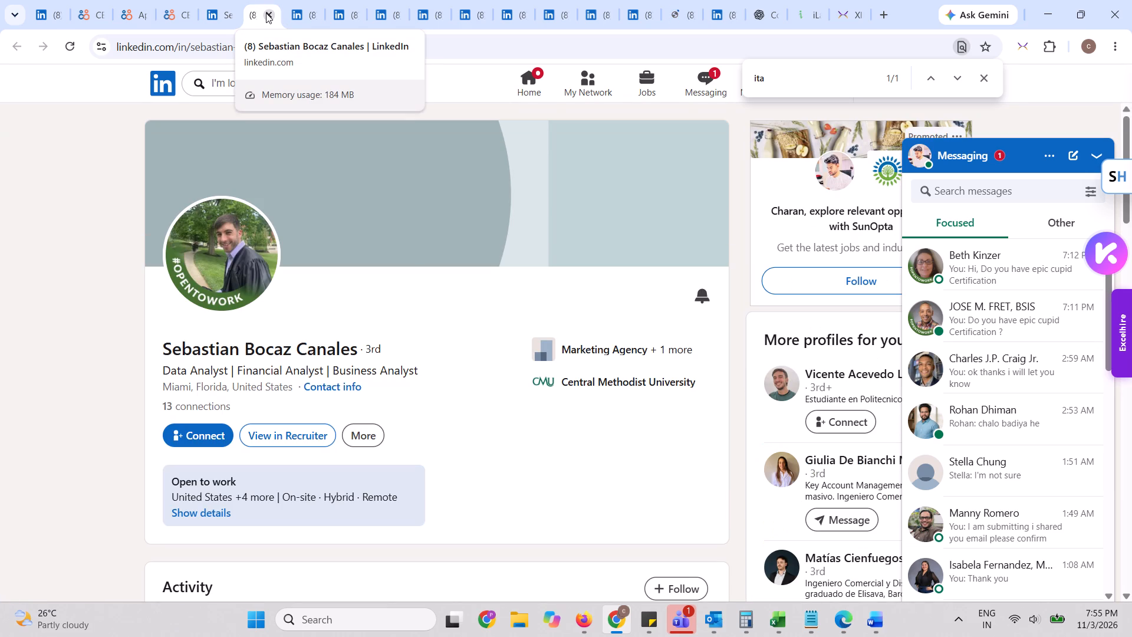
{"action": "left_click", "coordinate": [271, 14]}
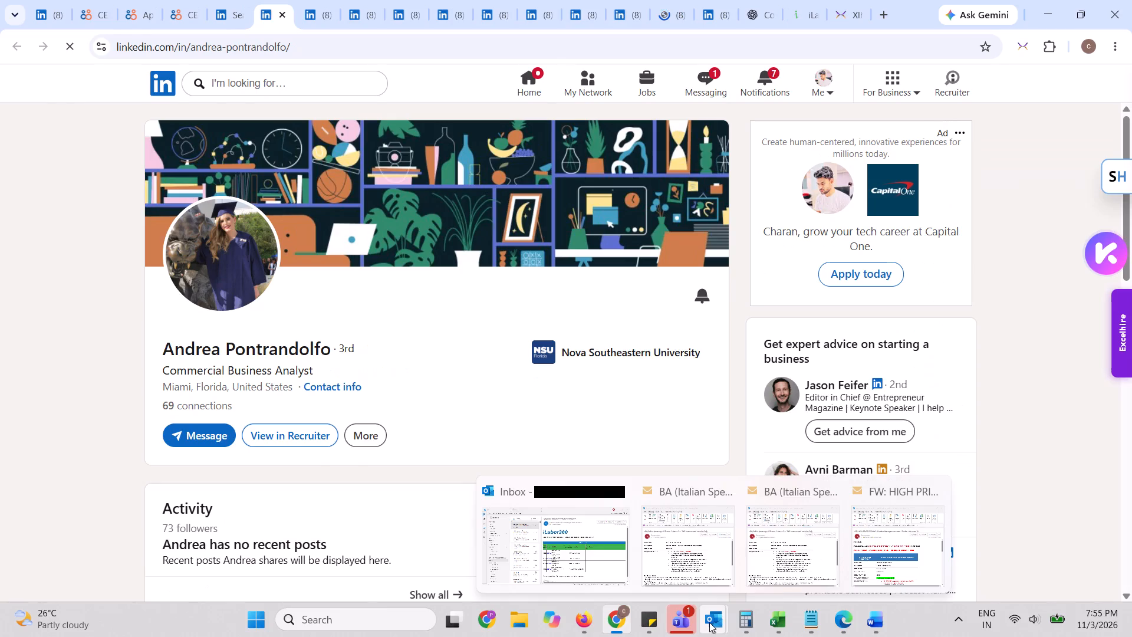
Search the Commercial Business Analyst's LinkedIn profile for "ita", skim the Experience section, and close the profile's tab.
{"action": "scroll", "coordinate": [379, 421], "scroll_direction": "down", "scroll_amount": 1}
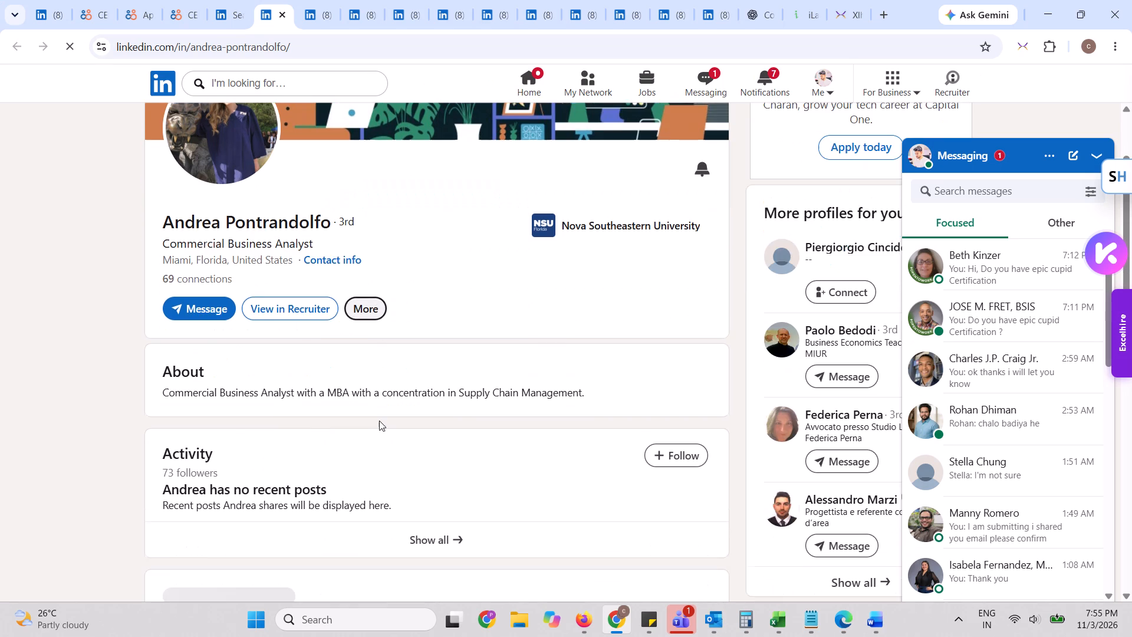
{"action": "scroll", "coordinate": [379, 421], "scroll_direction": "down", "scroll_amount": 2}
{"action": "key", "text": "ctrl+f"}
{"action": "key", "text": "Return"}
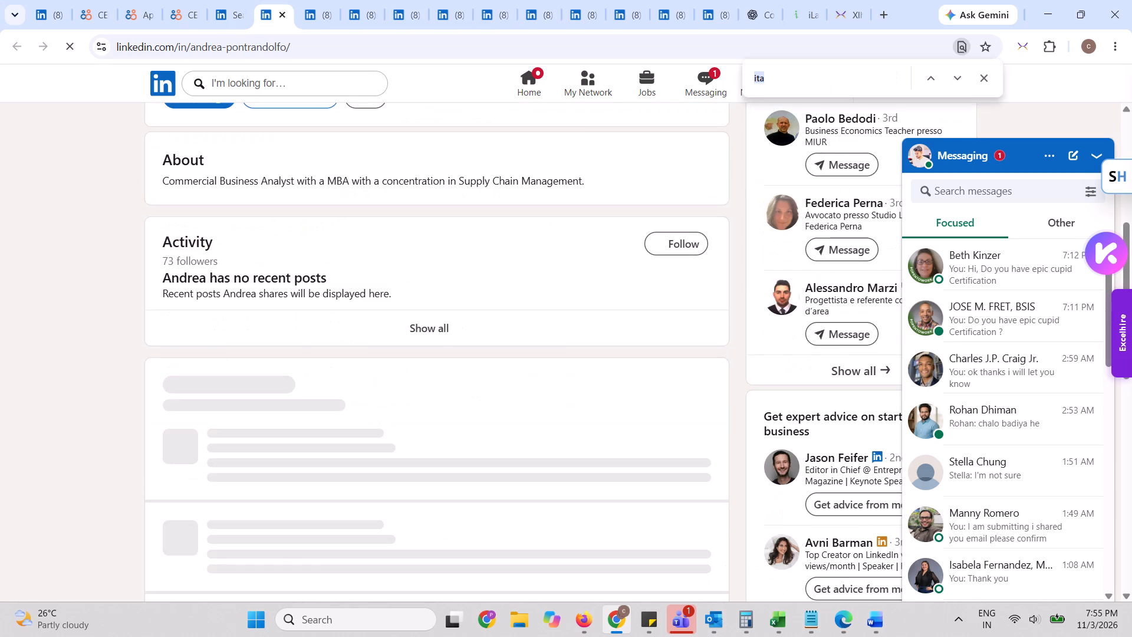
{"action": "key", "text": "Return"}
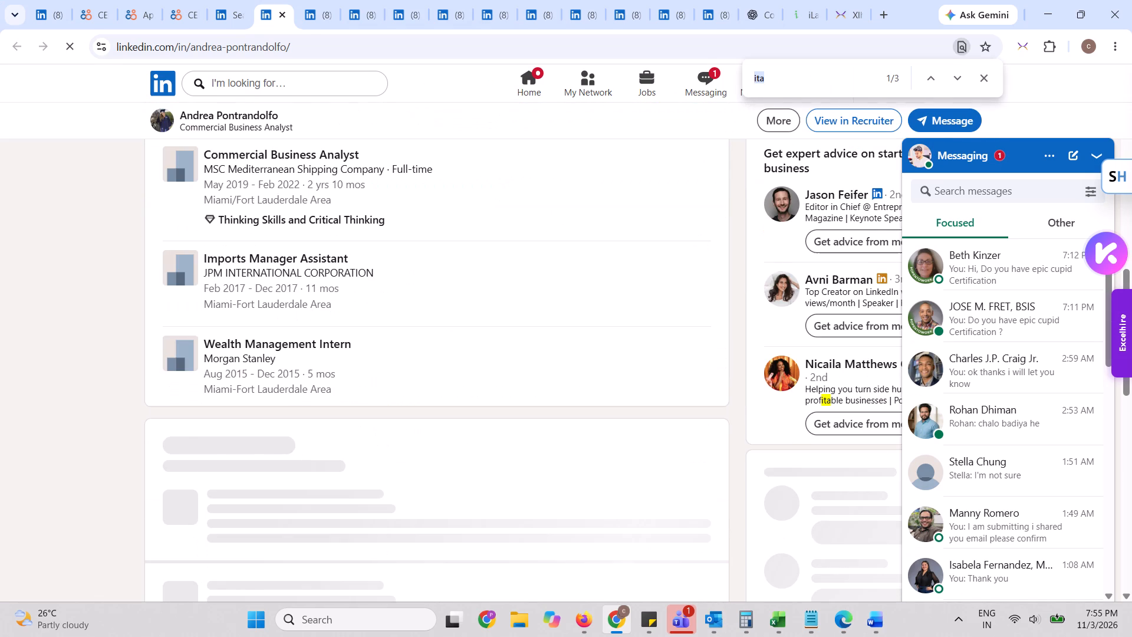
{"action": "scroll", "coordinate": [379, 421], "scroll_direction": "up", "scroll_amount": 1}
{"action": "scroll", "coordinate": [379, 421], "scroll_direction": "down", "scroll_amount": 3}
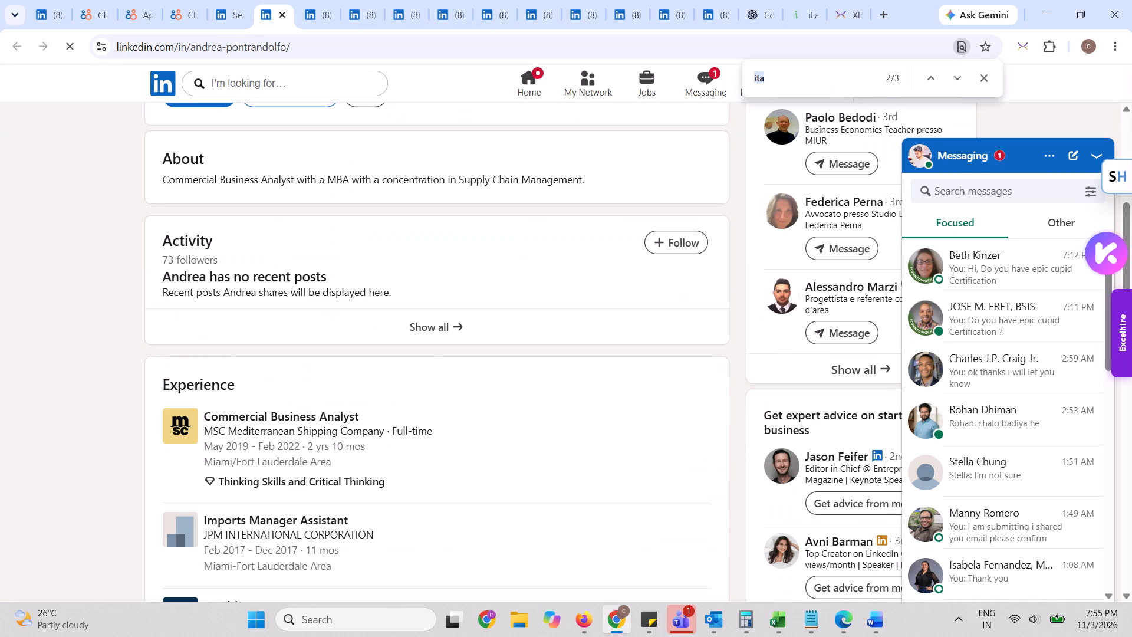
{"action": "left_click", "coordinate": [285, 18]}
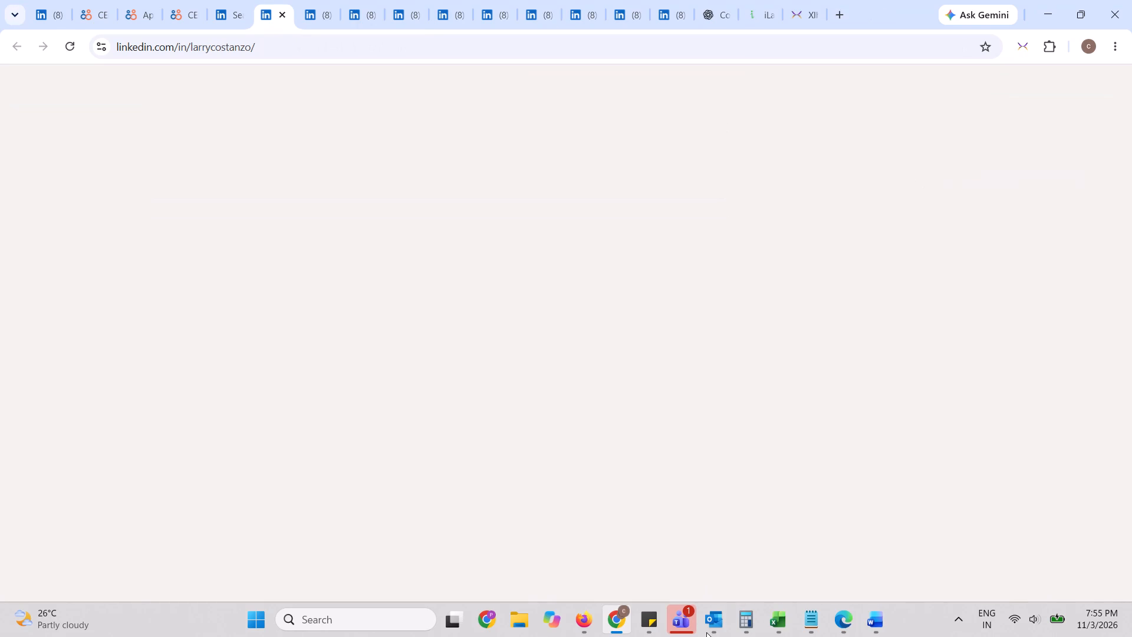